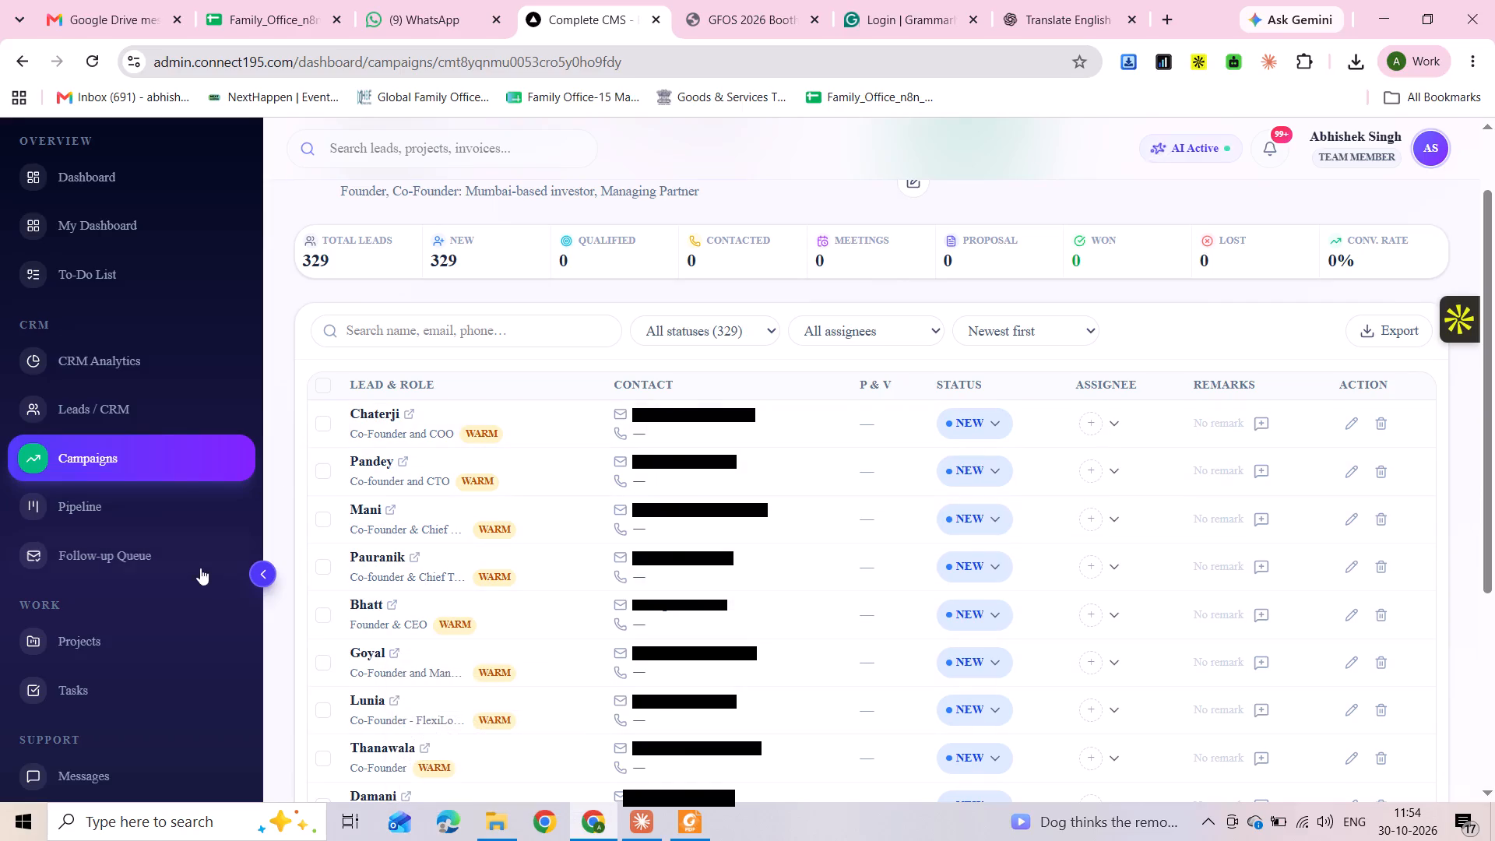
Return to the CRM campaigns list and look through its entries up to the third page.
{"action": "left_click", "coordinate": [132, 462]}
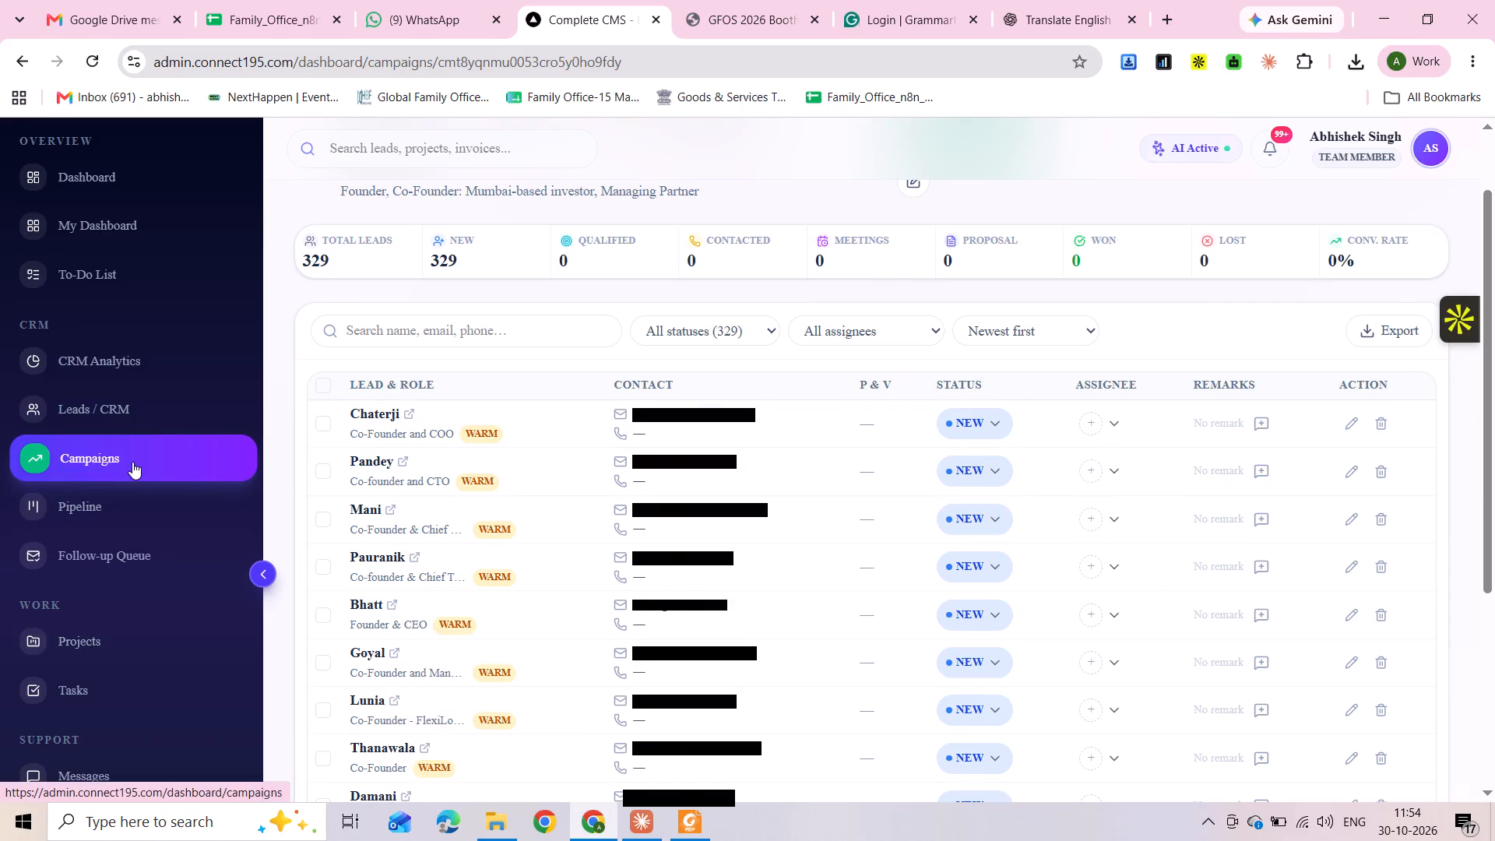
{"action": "scroll", "coordinate": [719, 547], "scroll_direction": "down", "scroll_amount": 1}
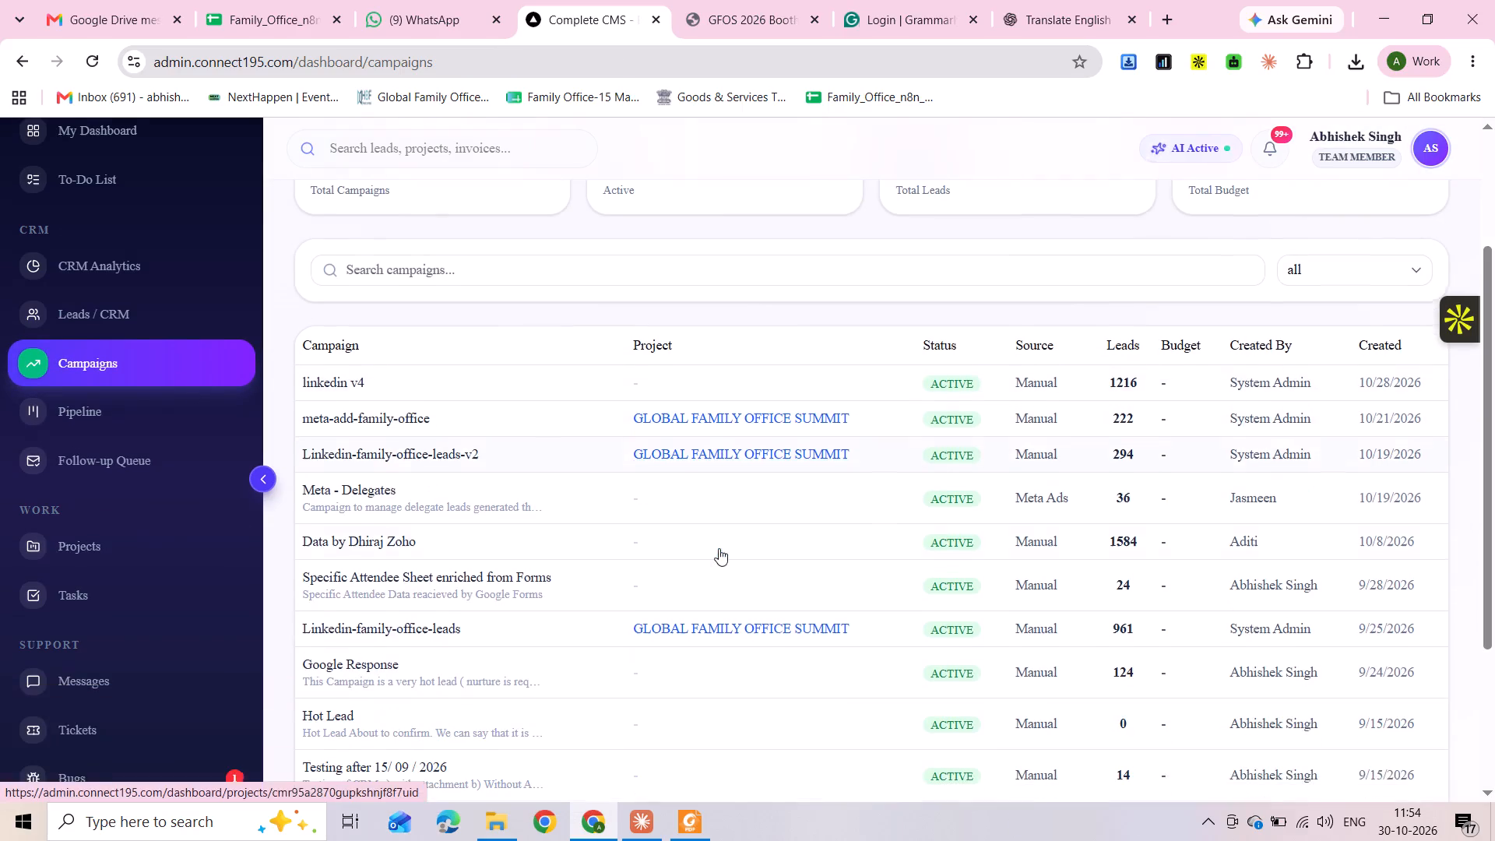
{"action": "scroll", "coordinate": [688, 551], "scroll_direction": "down", "scroll_amount": 4}
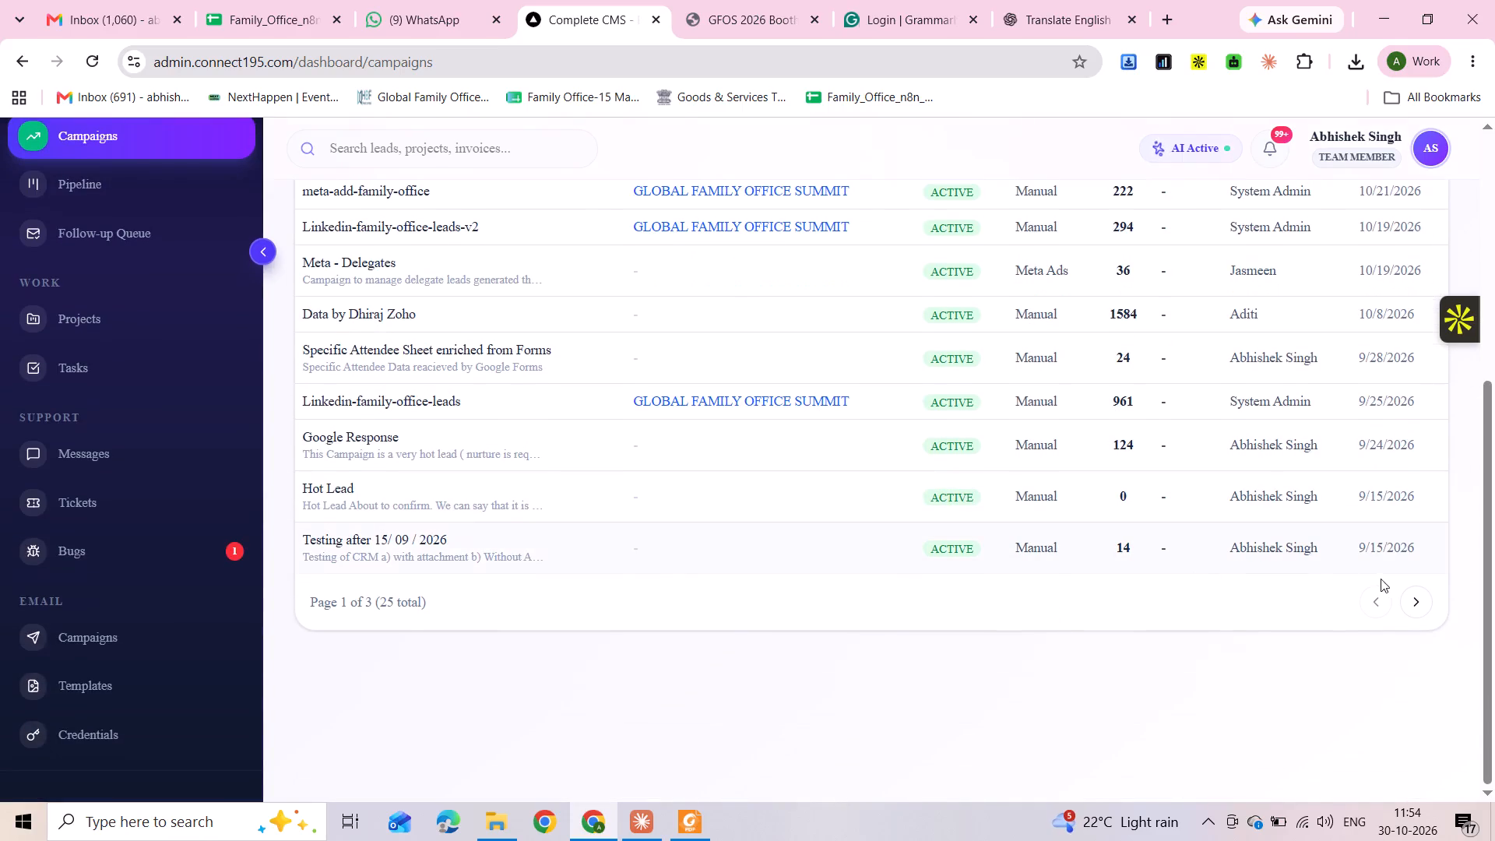
{"action": "left_click", "coordinate": [1417, 602]}
{"action": "scroll", "coordinate": [1414, 605], "scroll_direction": "down", "scroll_amount": 3}
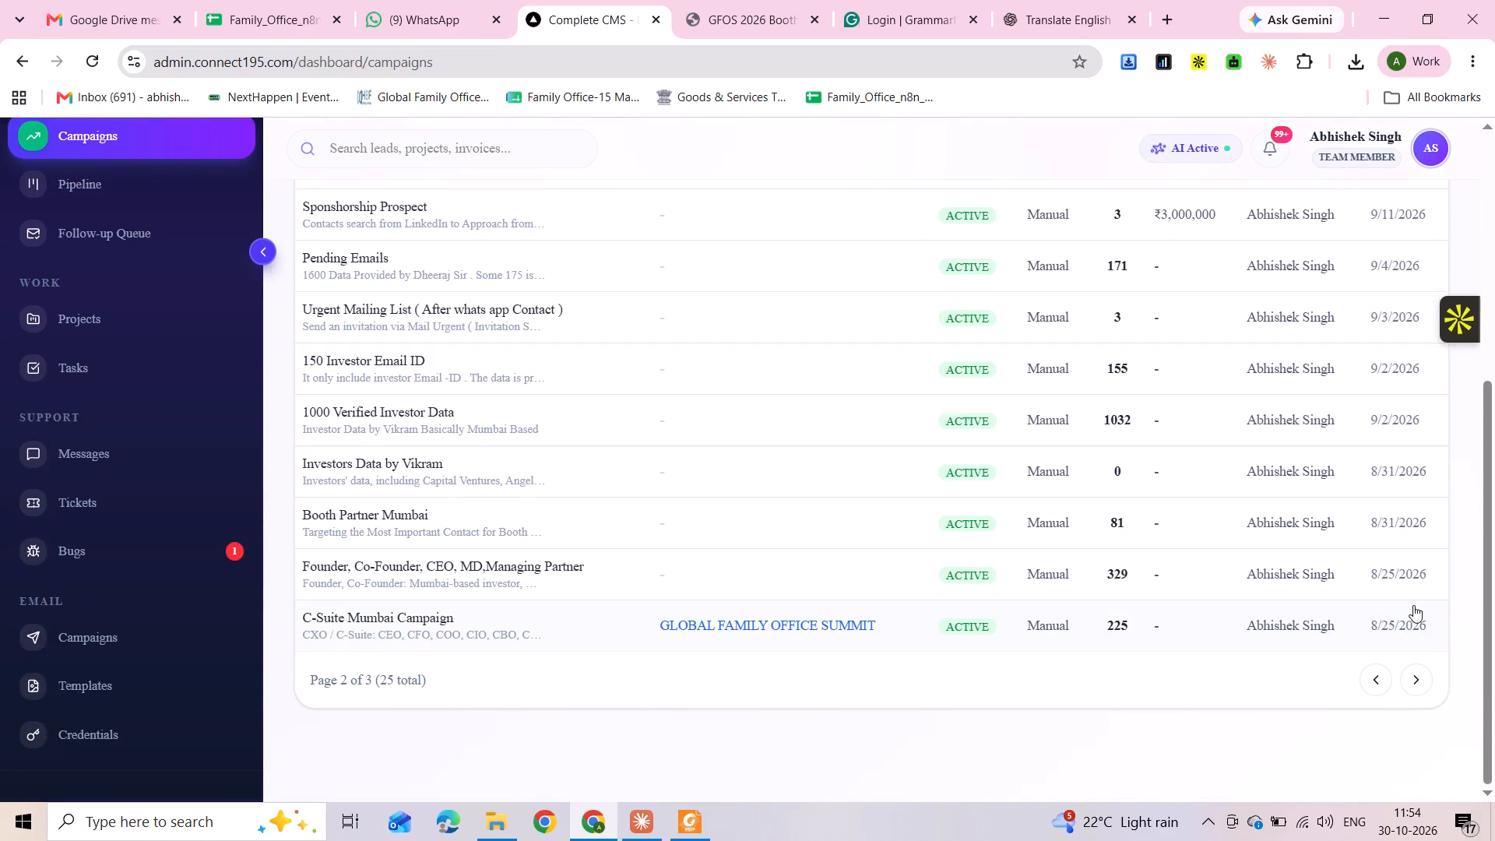
{"action": "left_click", "coordinate": [1411, 681]}
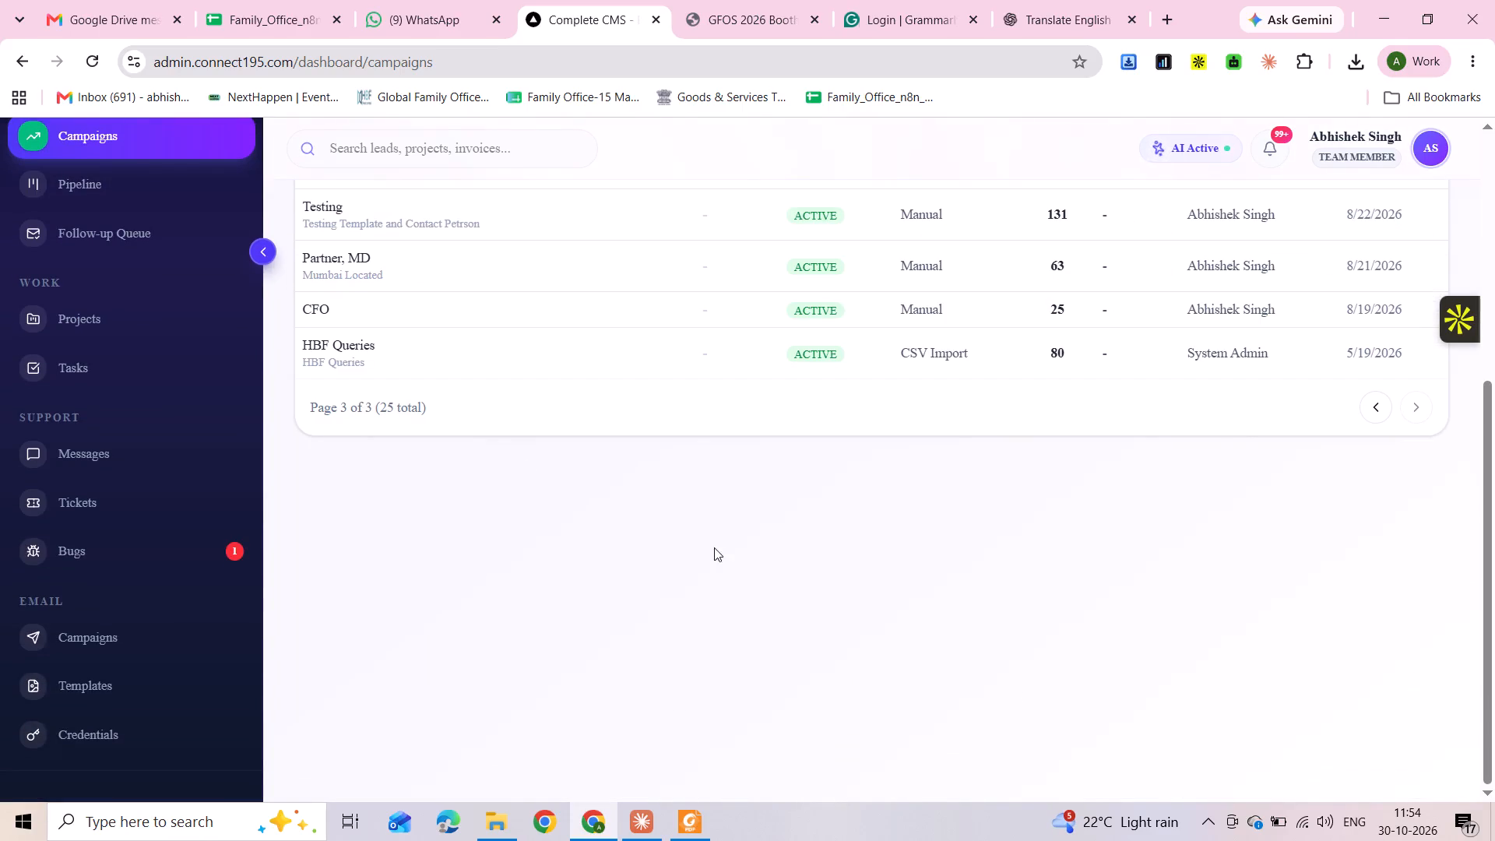
Open the HBF Queries campaign and bring up its list of leads.
{"action": "left_click", "coordinate": [349, 345]}
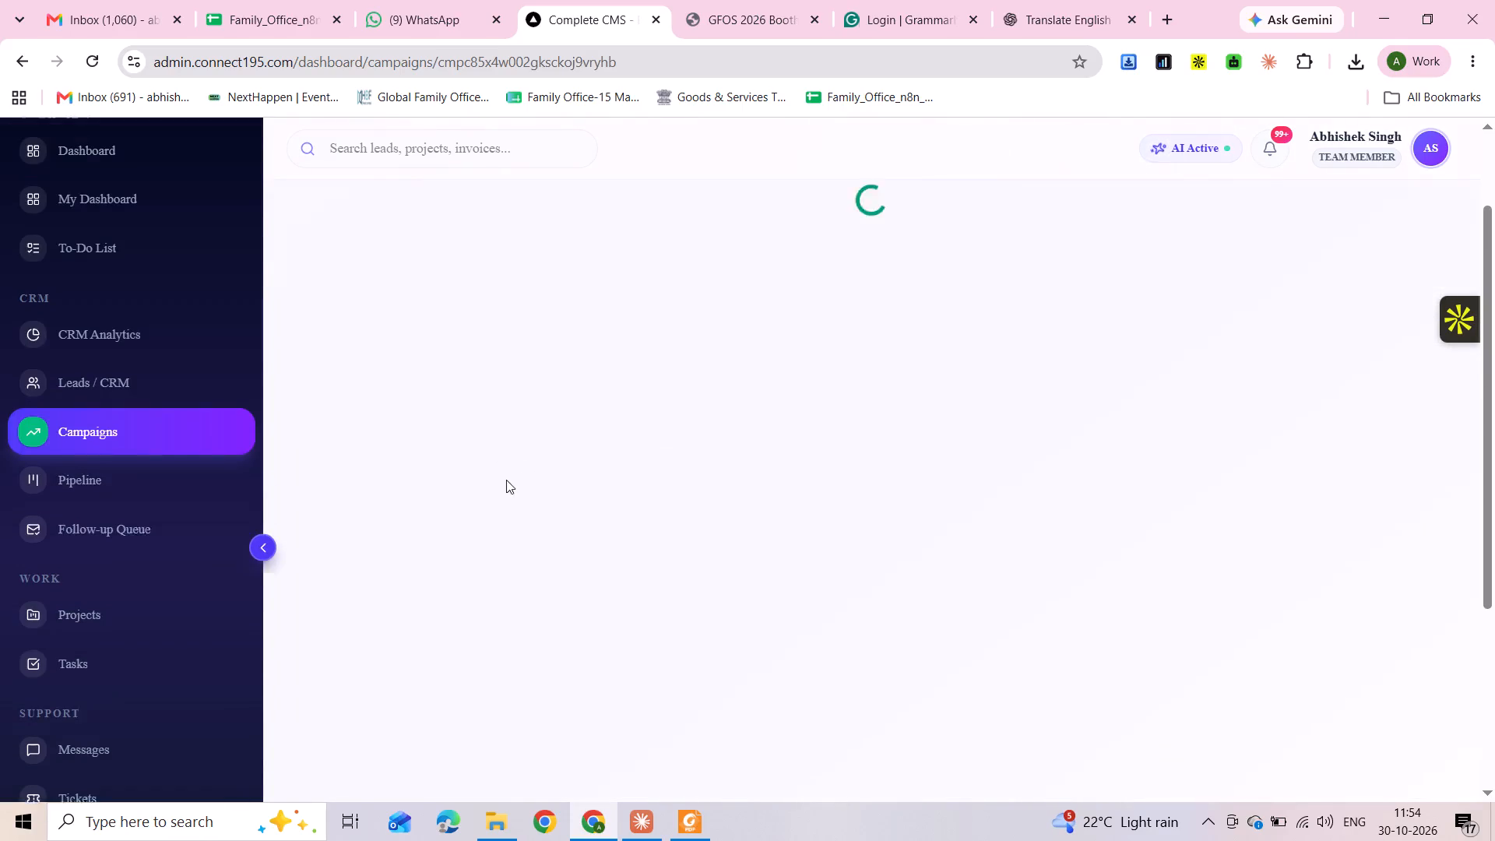
{"action": "scroll", "coordinate": [946, 635], "scroll_direction": "down", "scroll_amount": 3}
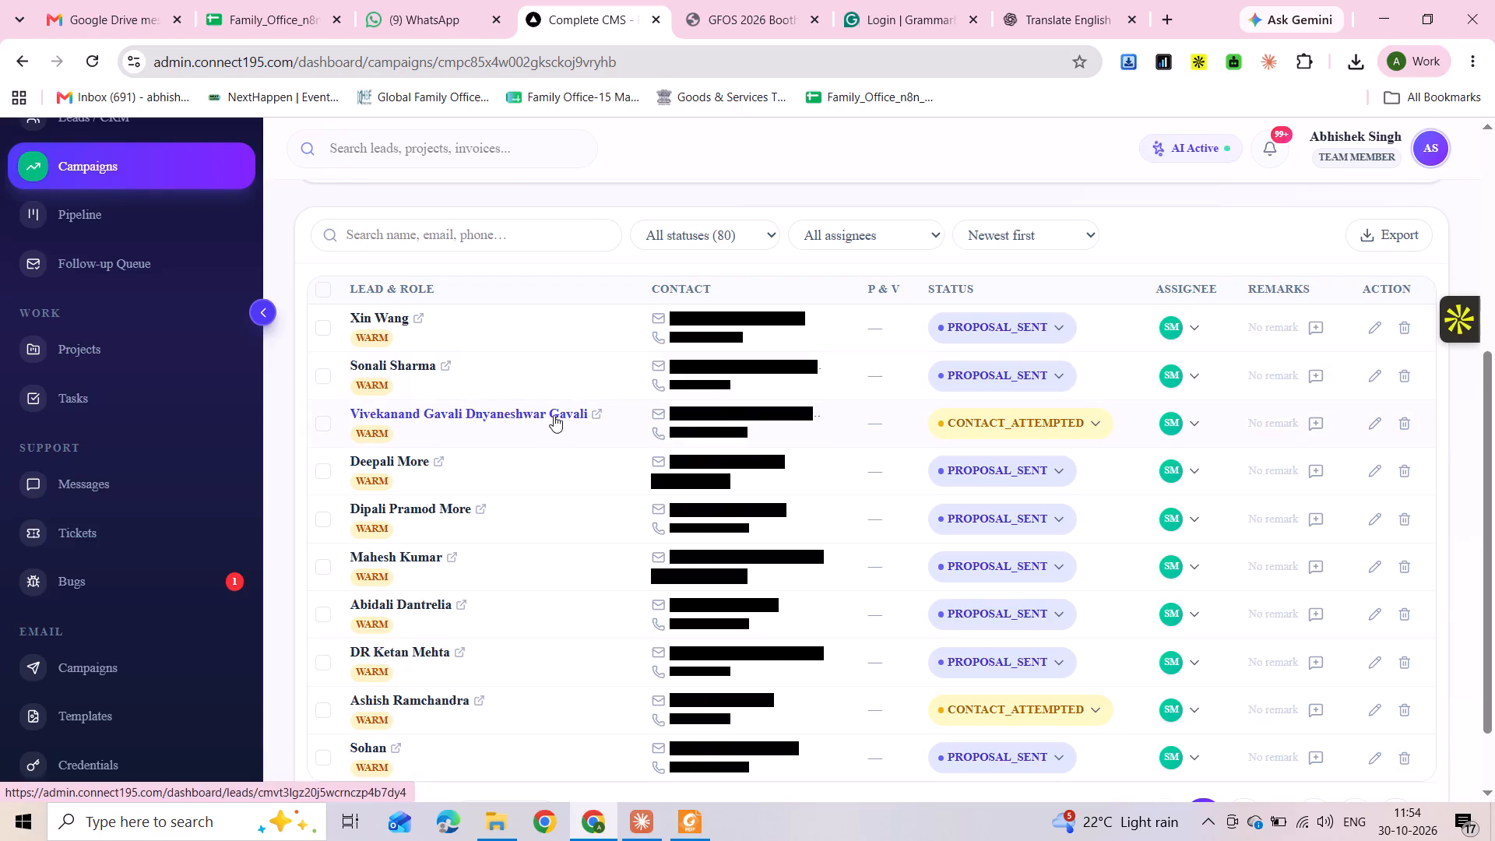
Open the second listed lead, from The Better India, examine its details and discussion notes, and return to the campaign's lead list.
{"action": "left_click", "coordinate": [410, 365]}
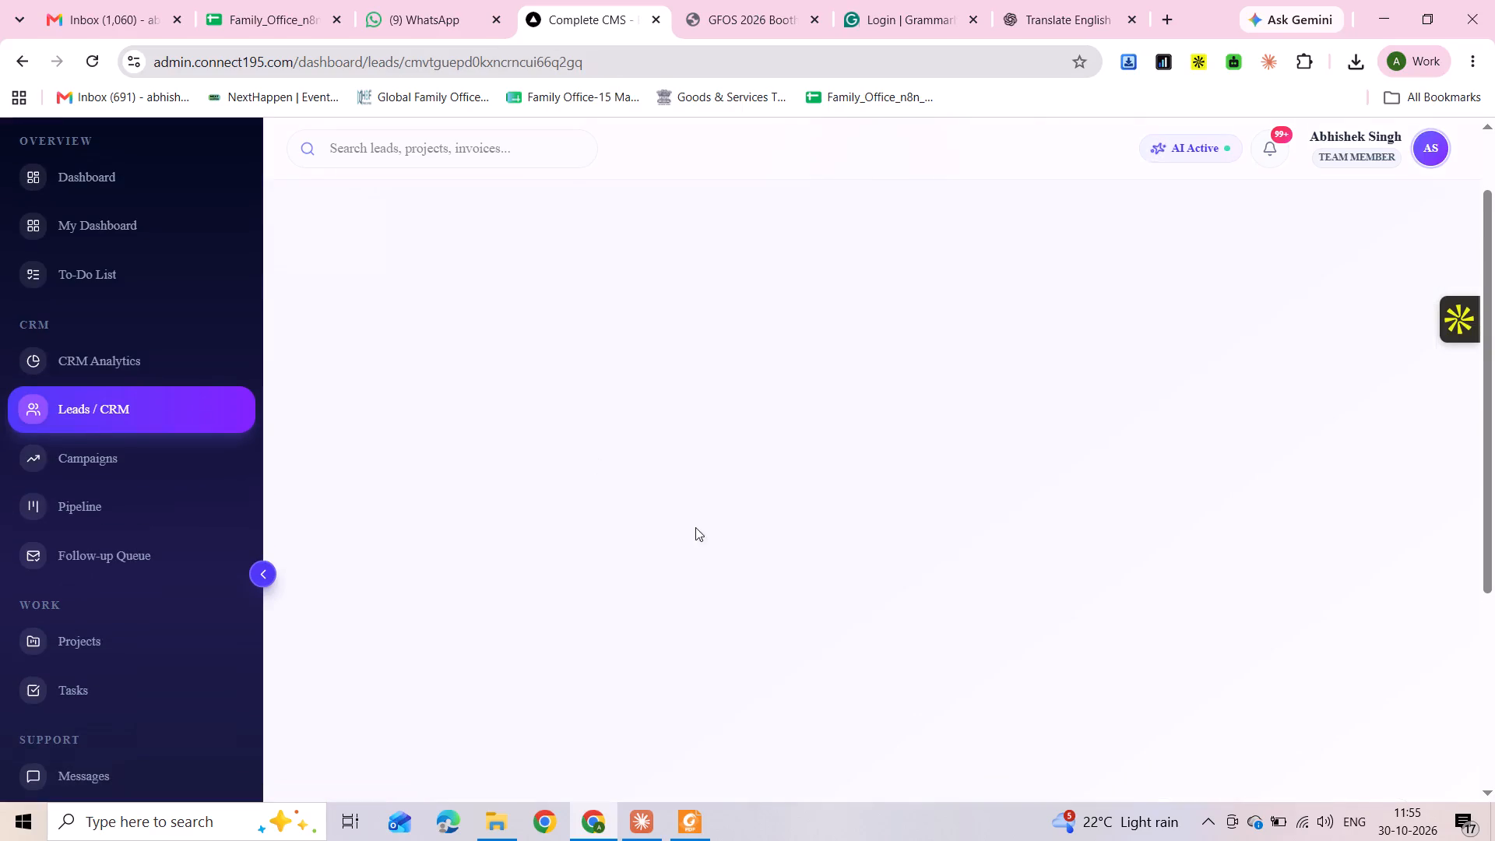
{"action": "scroll", "coordinate": [763, 552], "scroll_direction": "down", "scroll_amount": 2}
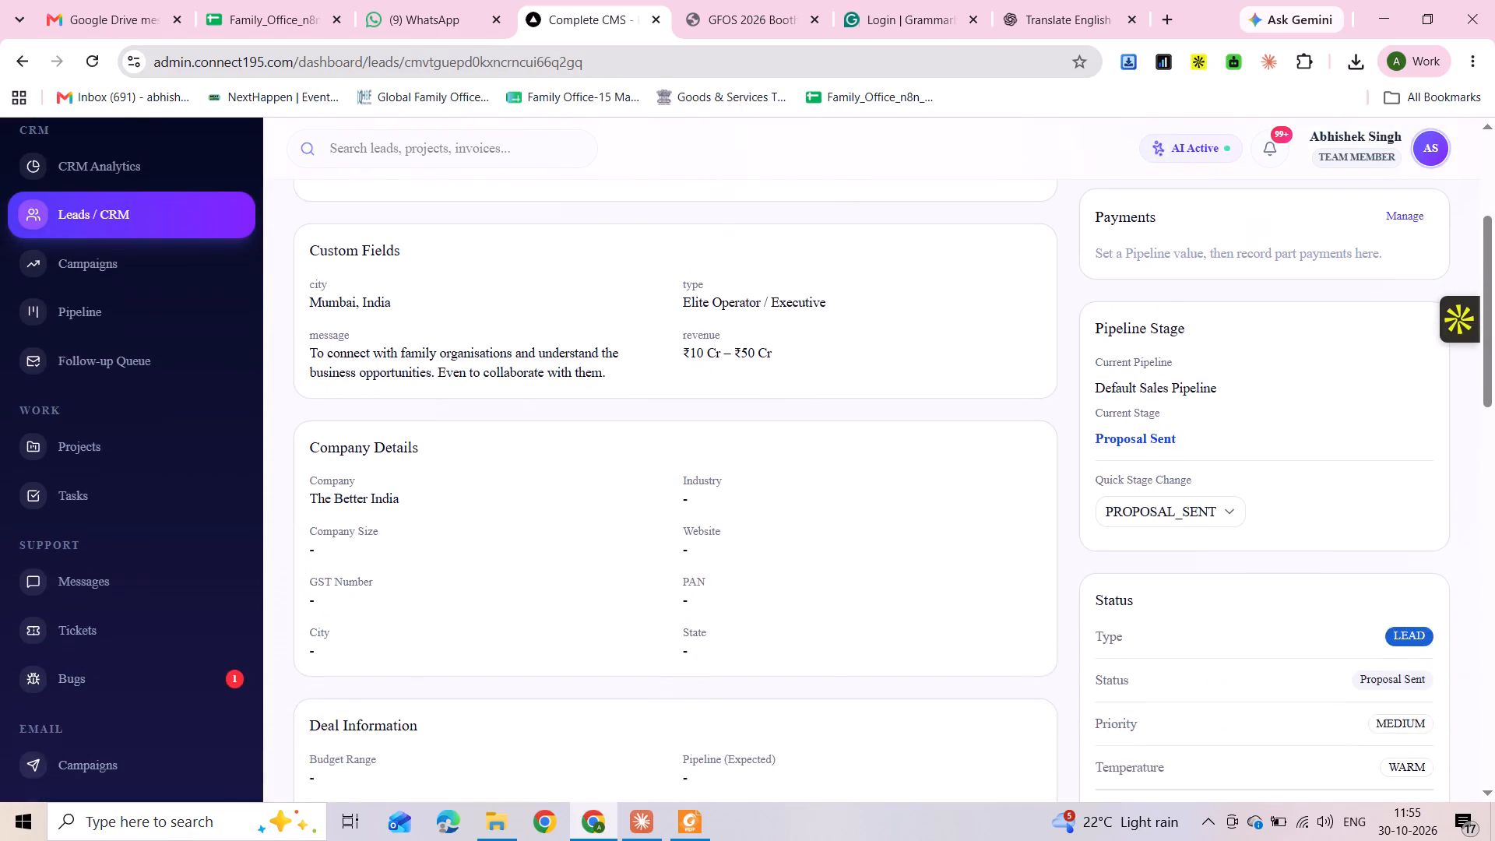
{"action": "scroll", "coordinate": [763, 552], "scroll_direction": "down", "scroll_amount": 7}
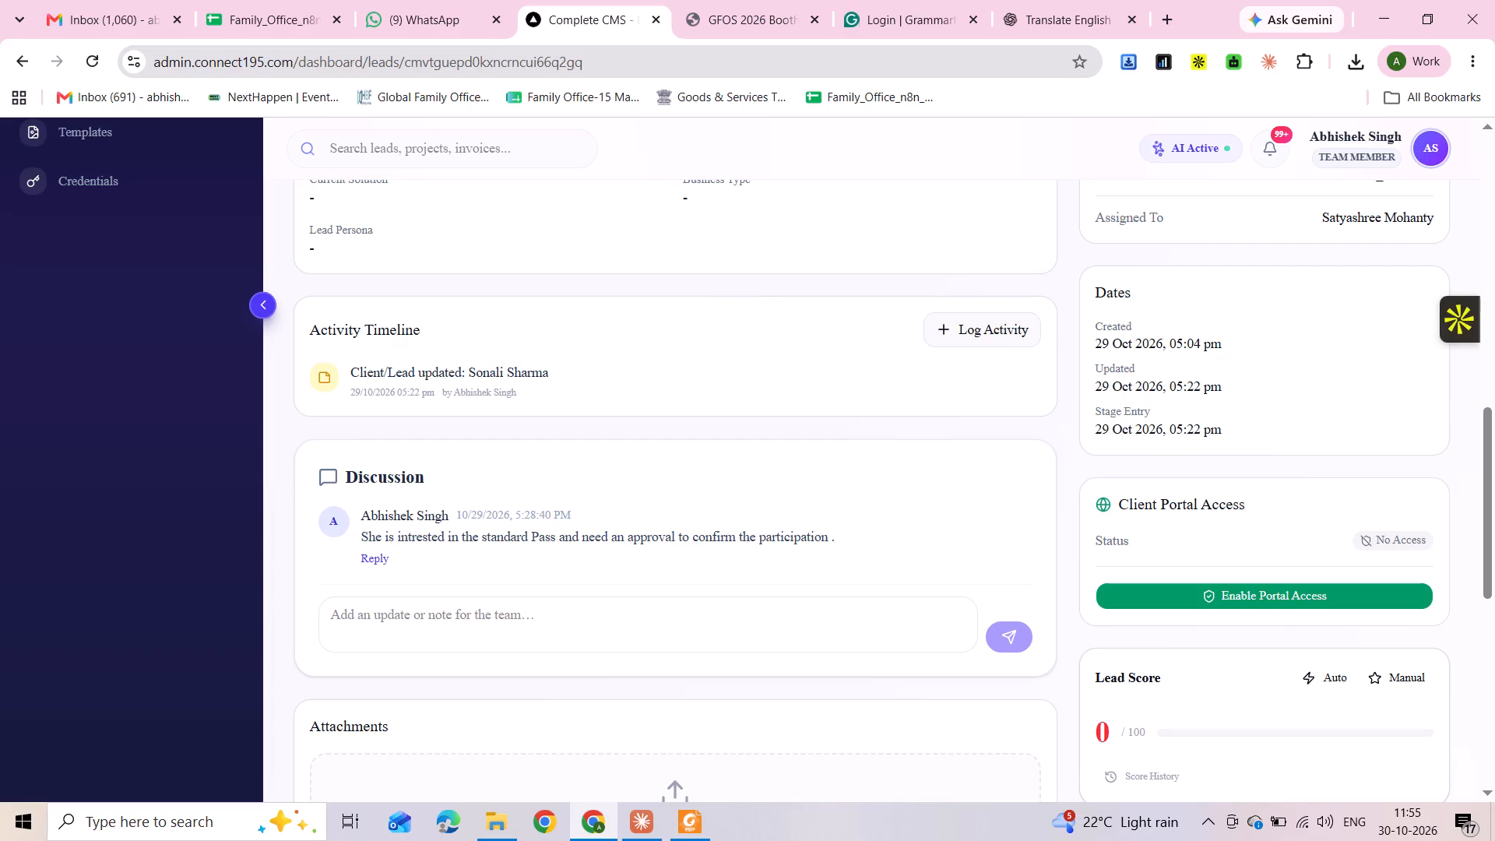
{"action": "scroll", "coordinate": [722, 600], "scroll_direction": "up", "scroll_amount": 5}
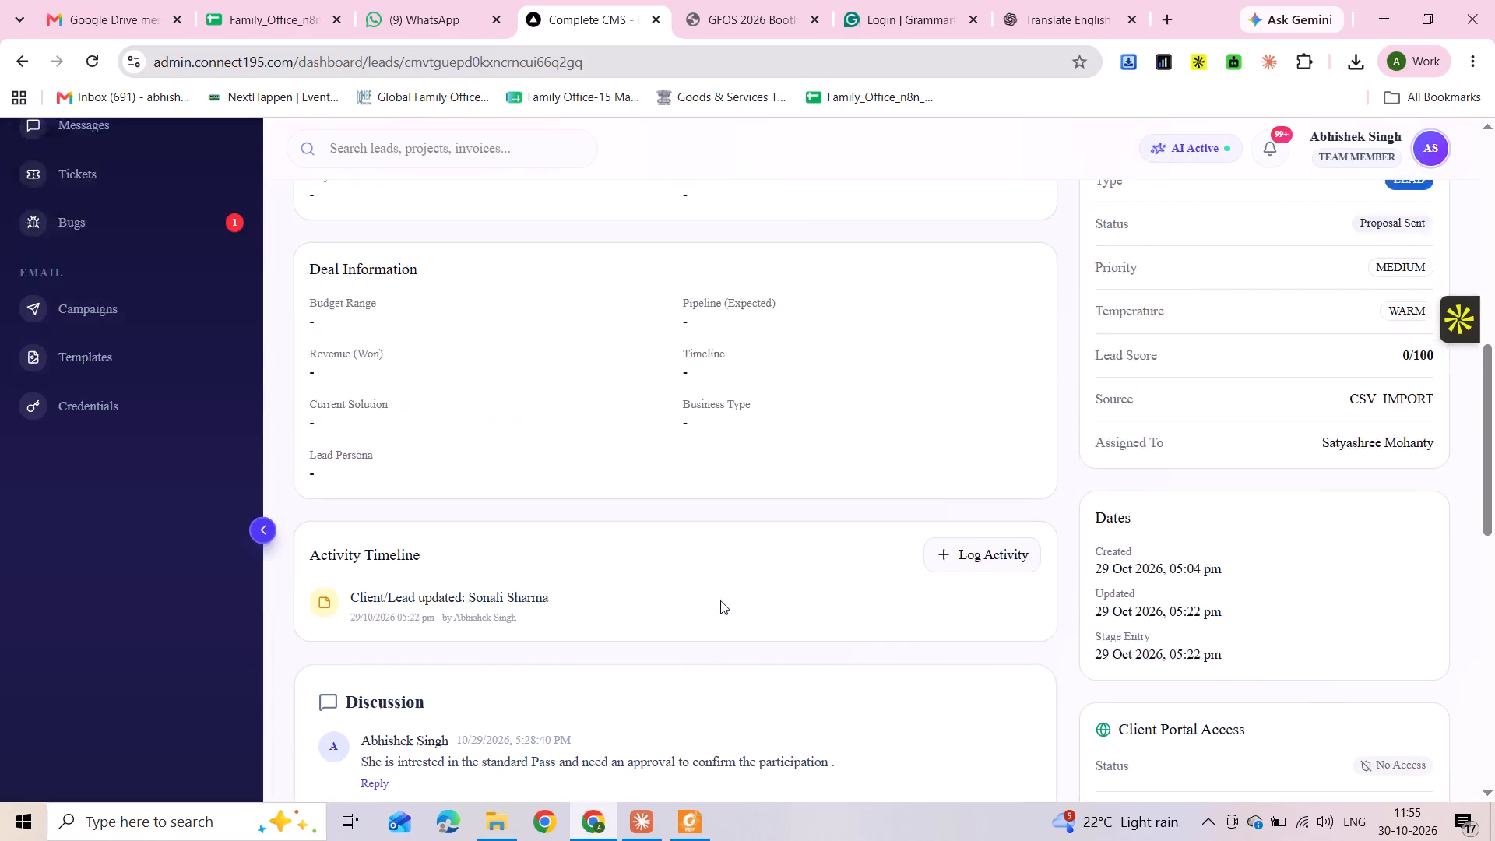
{"action": "scroll", "coordinate": [720, 600], "scroll_direction": "up", "scroll_amount": 10}
{"action": "left_click", "coordinate": [322, 241]}
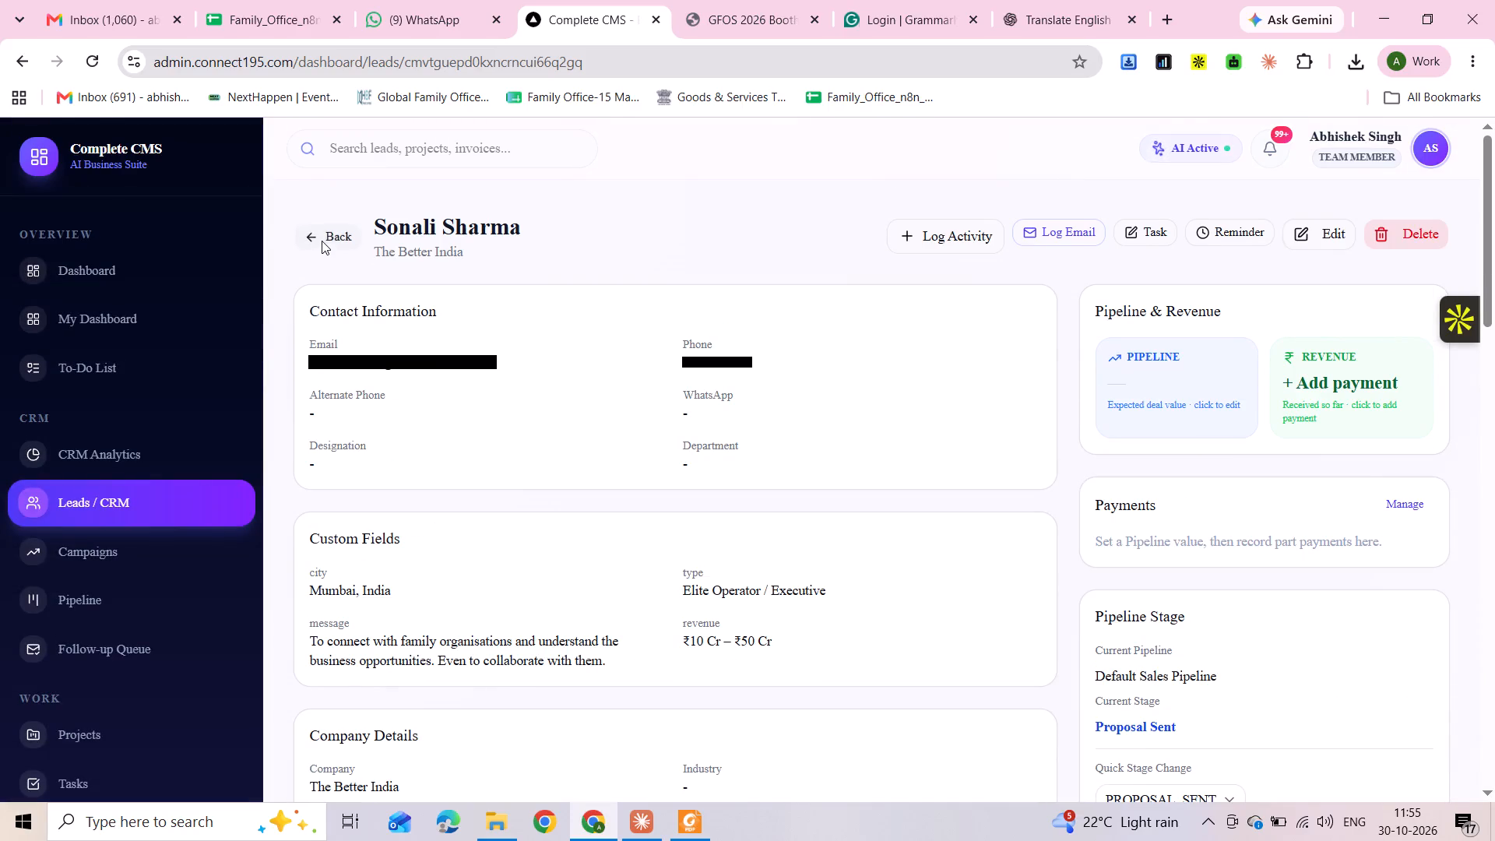
Open the third listed lead, the first with contact-attempted status, and examine its activity timeline and discussion notes.
{"action": "left_click", "coordinate": [427, 416]}
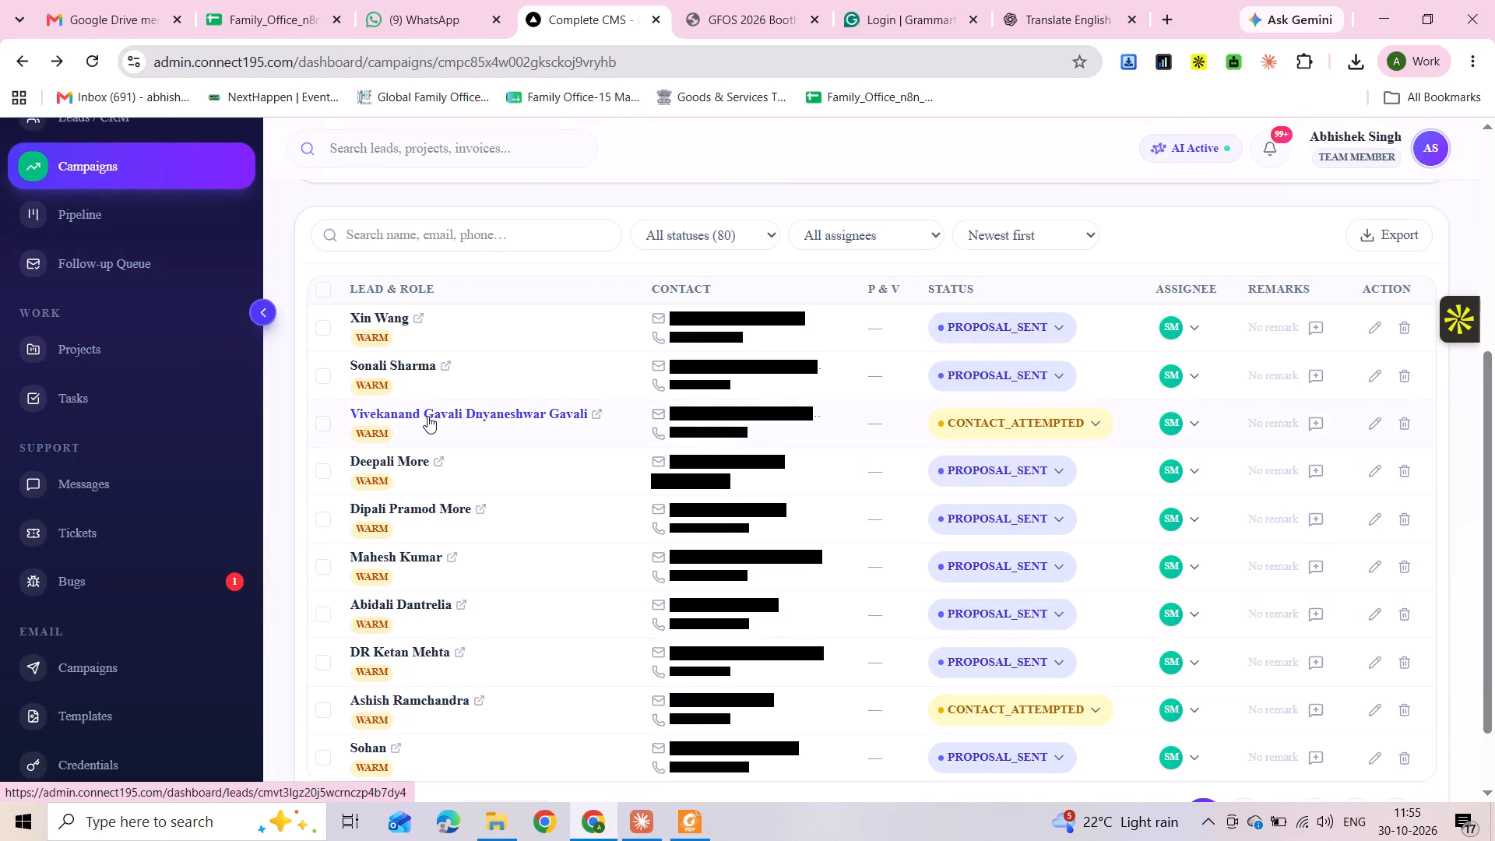
{"action": "scroll", "coordinate": [554, 494], "scroll_direction": "down", "scroll_amount": 12}
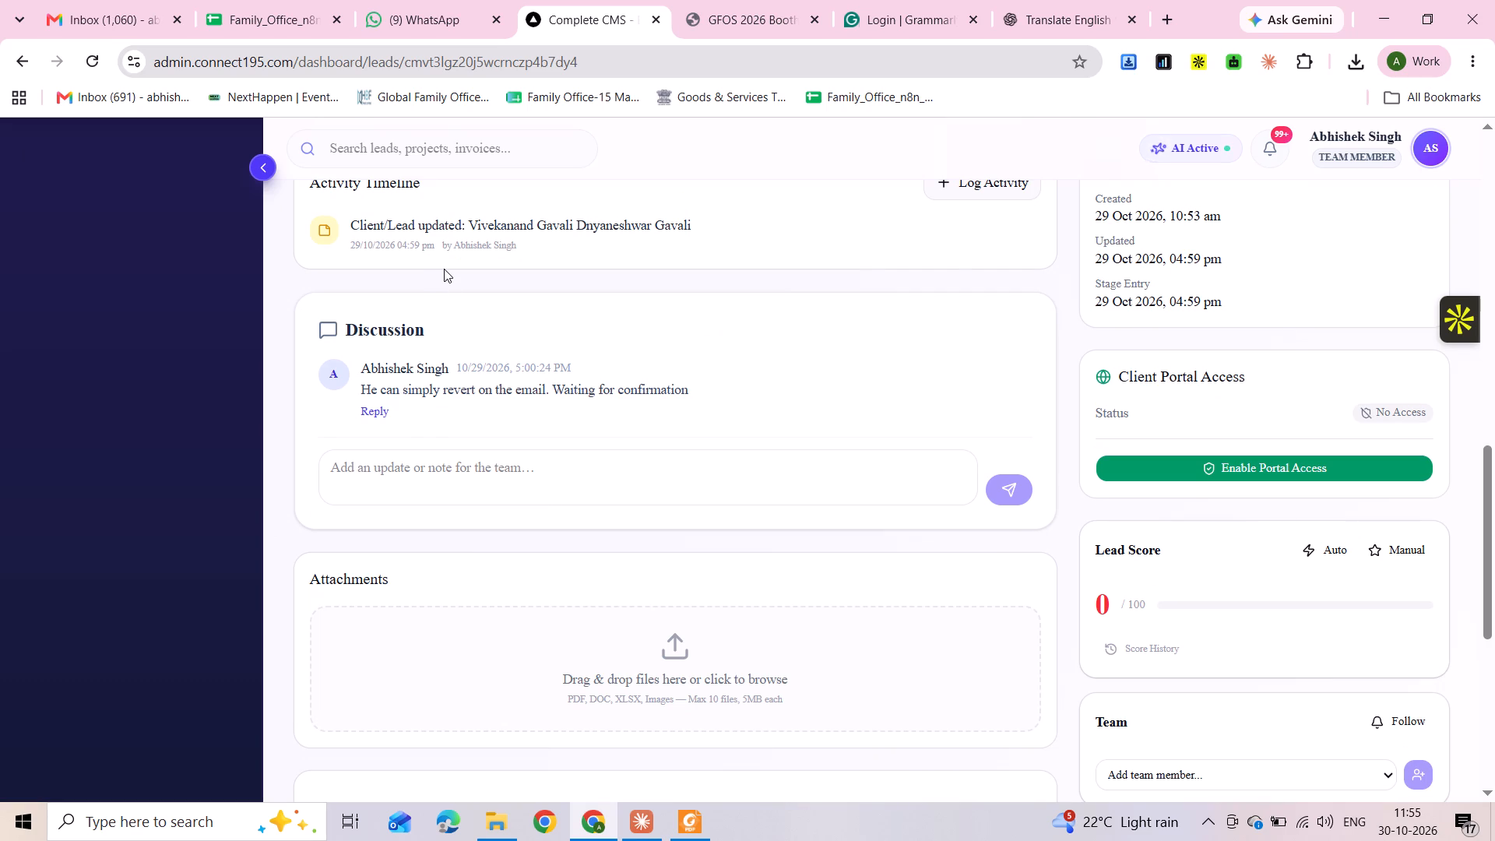
{"action": "scroll", "coordinate": [425, 266], "scroll_direction": "up", "scroll_amount": 7}
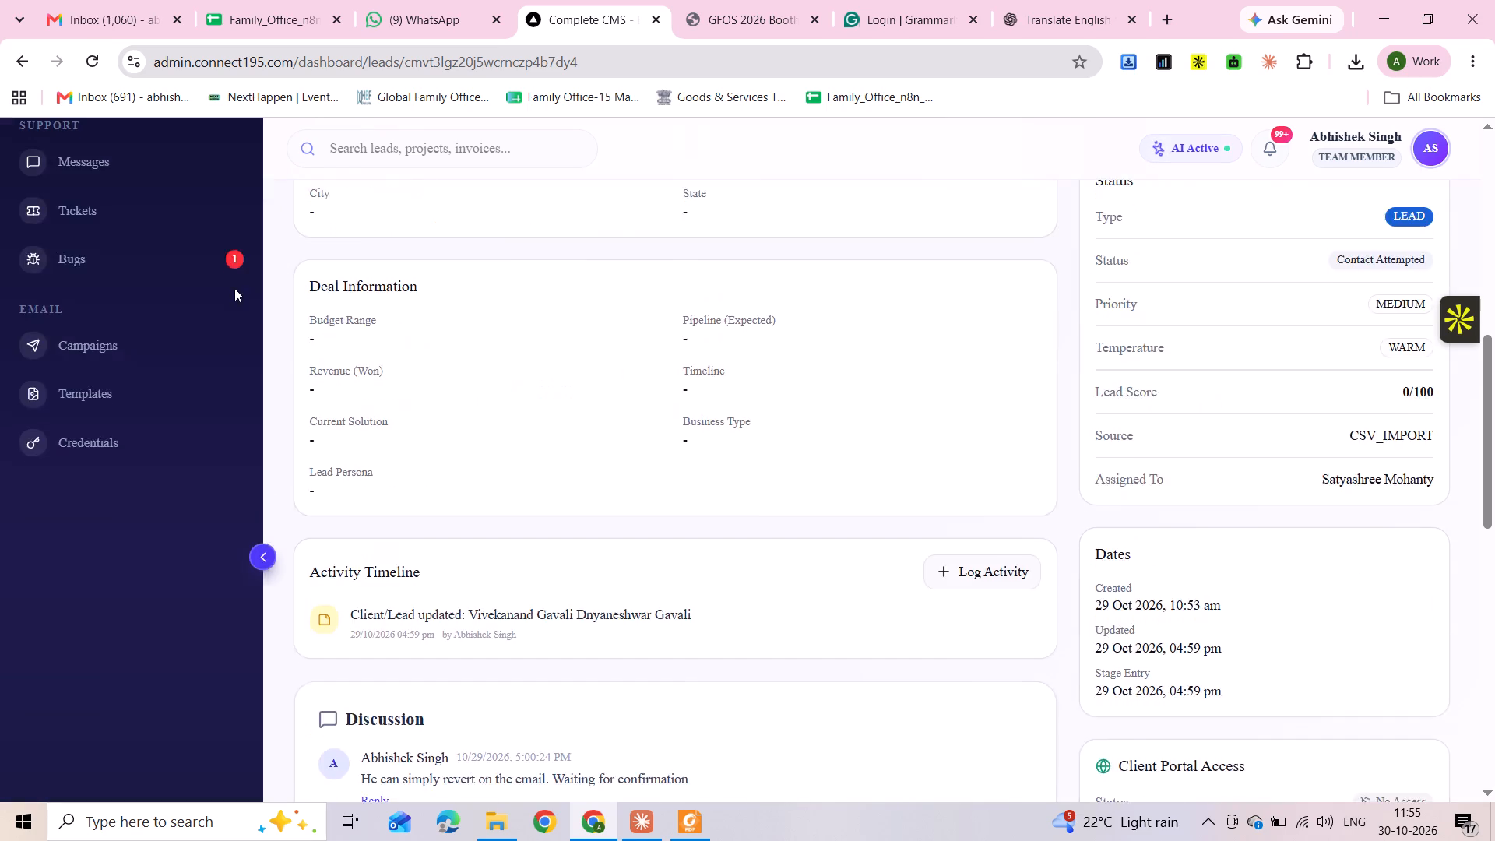
Return from the contact-attempted lead's page to the campaign's list of leads.
{"action": "scroll", "coordinate": [234, 288], "scroll_direction": "up", "scroll_amount": 1}
{"action": "scroll", "coordinate": [300, 234], "scroll_direction": "up", "scroll_amount": 3}
{"action": "left_click", "coordinate": [322, 200]}
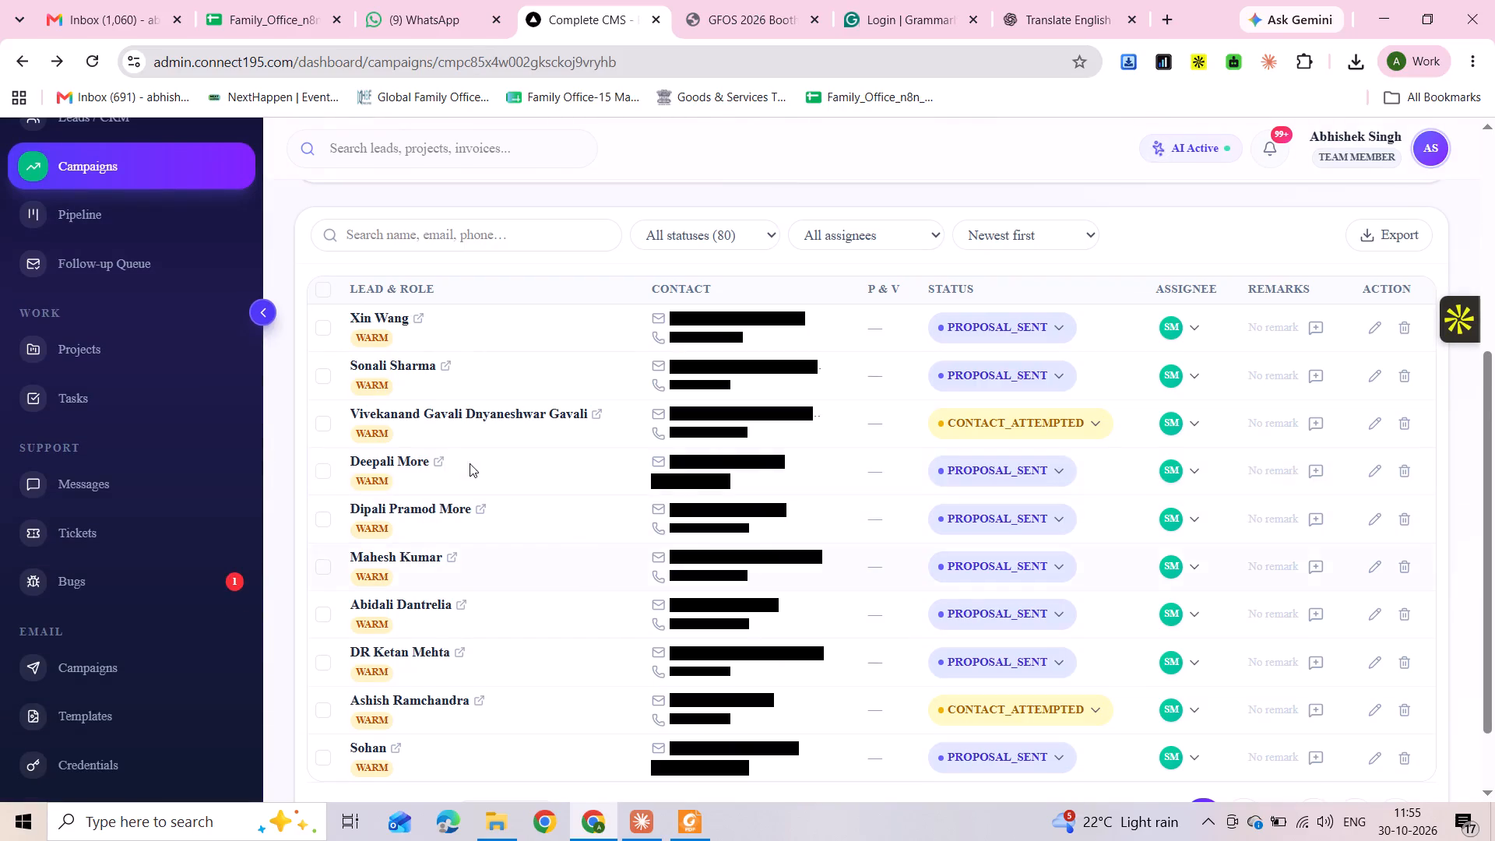
Open the fourth listed lead, from Unity Finsolution Pvt Ltd, and examine the details on its page.
{"action": "left_click", "coordinate": [377, 458]}
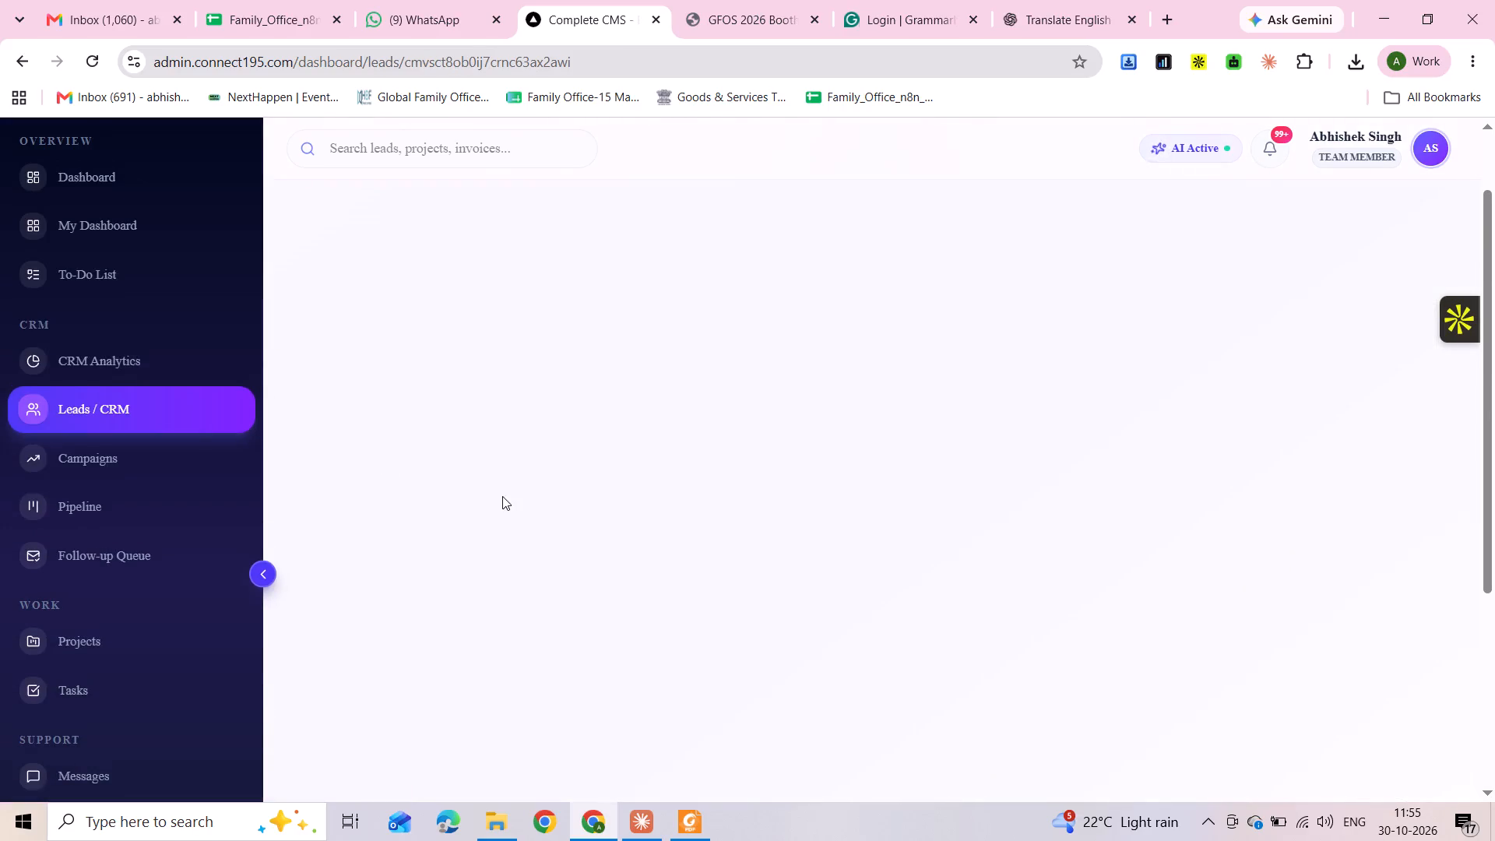
{"action": "scroll", "coordinate": [545, 516], "scroll_direction": "down", "scroll_amount": 8}
{"action": "scroll", "coordinate": [548, 528], "scroll_direction": "up", "scroll_amount": 10}
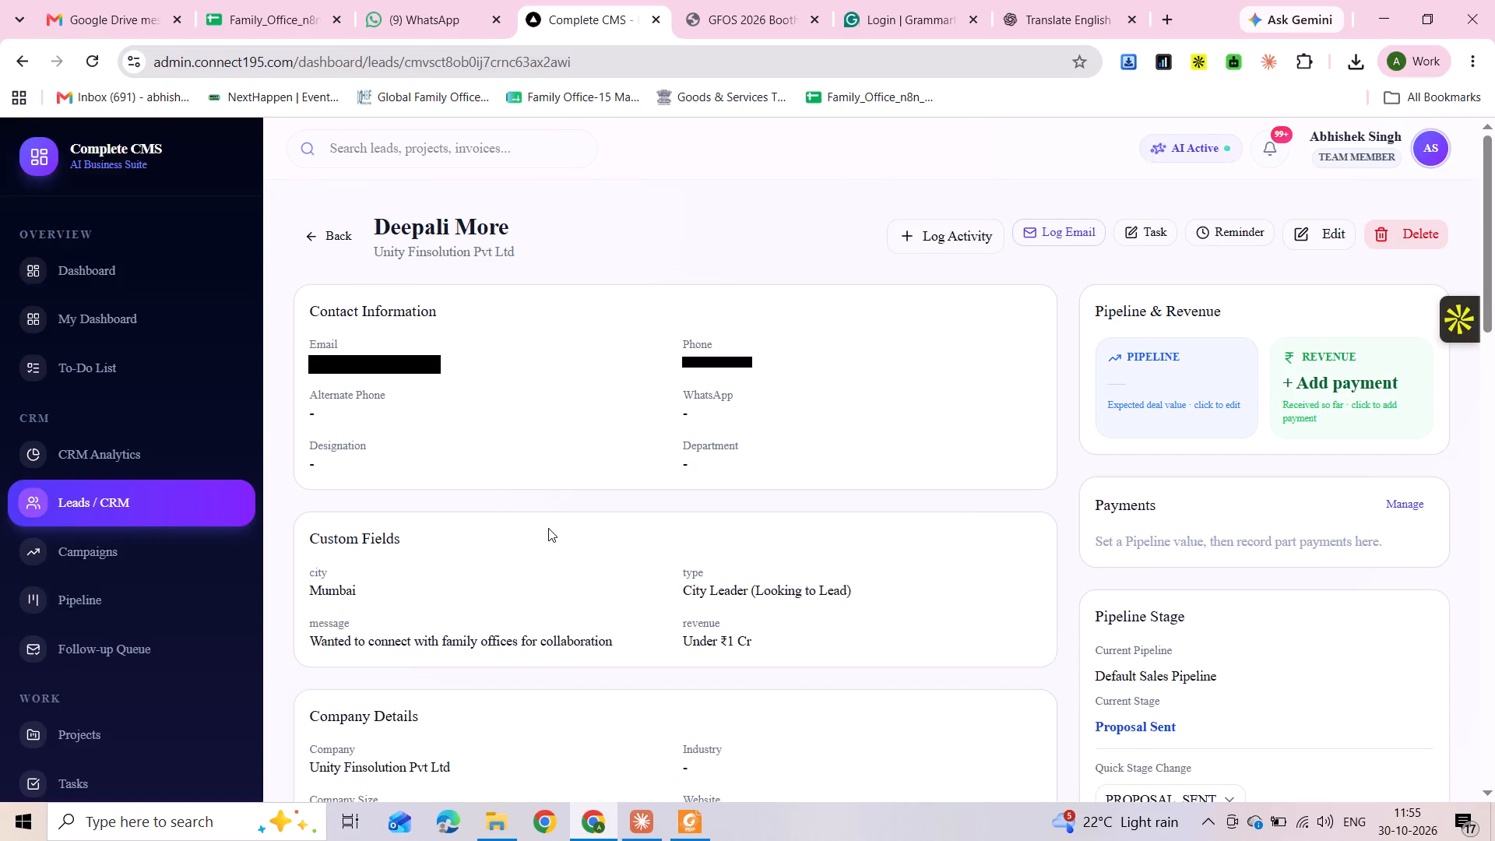
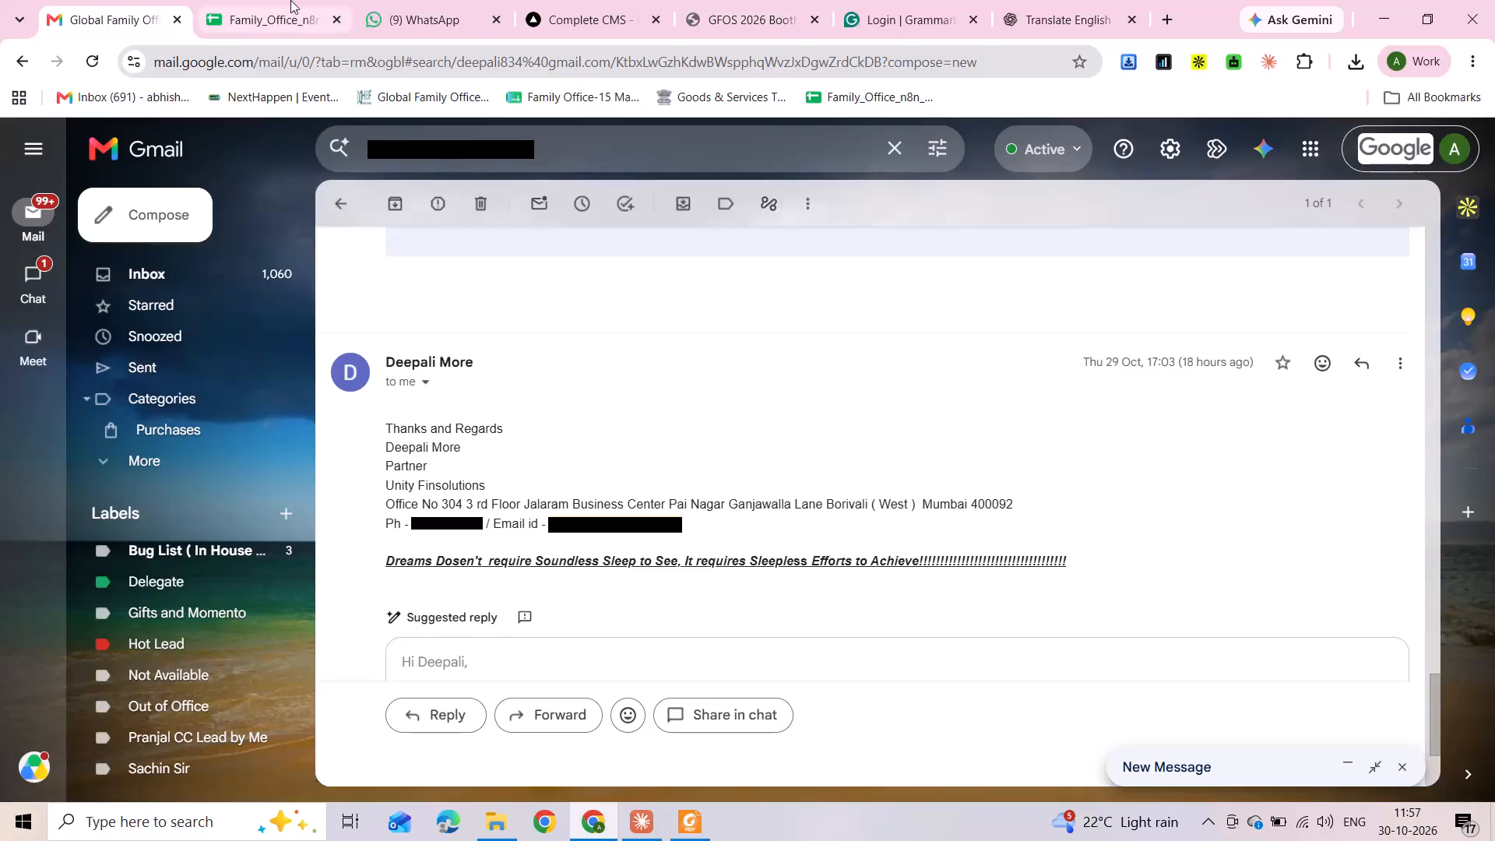
Switch to Complete CMS and return from the Unity Finsolution lead to the campaign's lead list.
{"action": "left_click", "coordinate": [607, 4]}
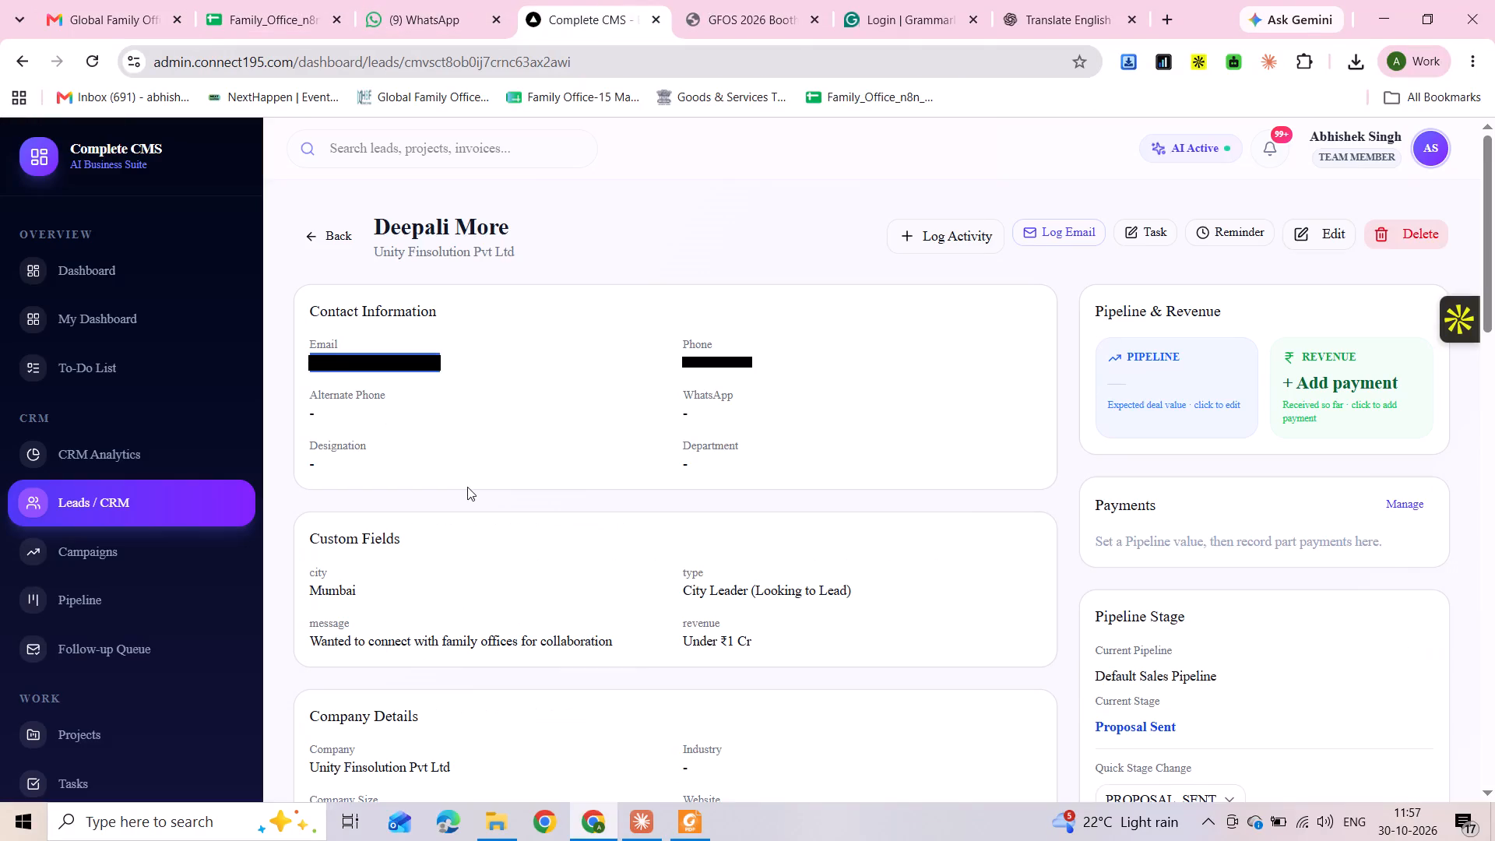
{"action": "left_click", "coordinate": [470, 477]}
{"action": "left_click", "coordinate": [319, 241]}
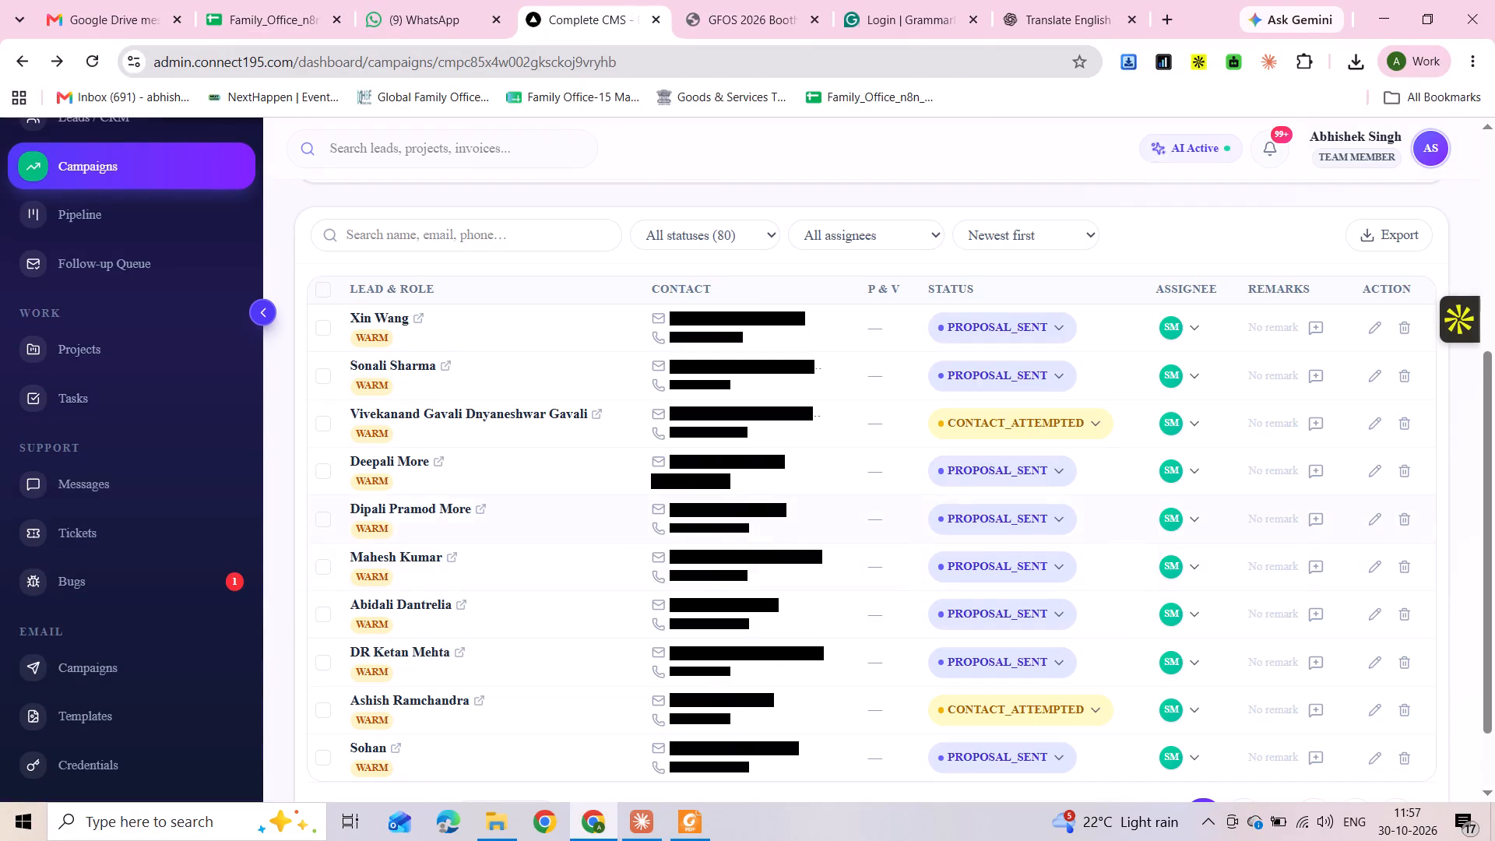
Open the fifth listed lead and examine its custom fields, company details, activity timeline and discussion notes.
{"action": "left_click", "coordinate": [373, 511]}
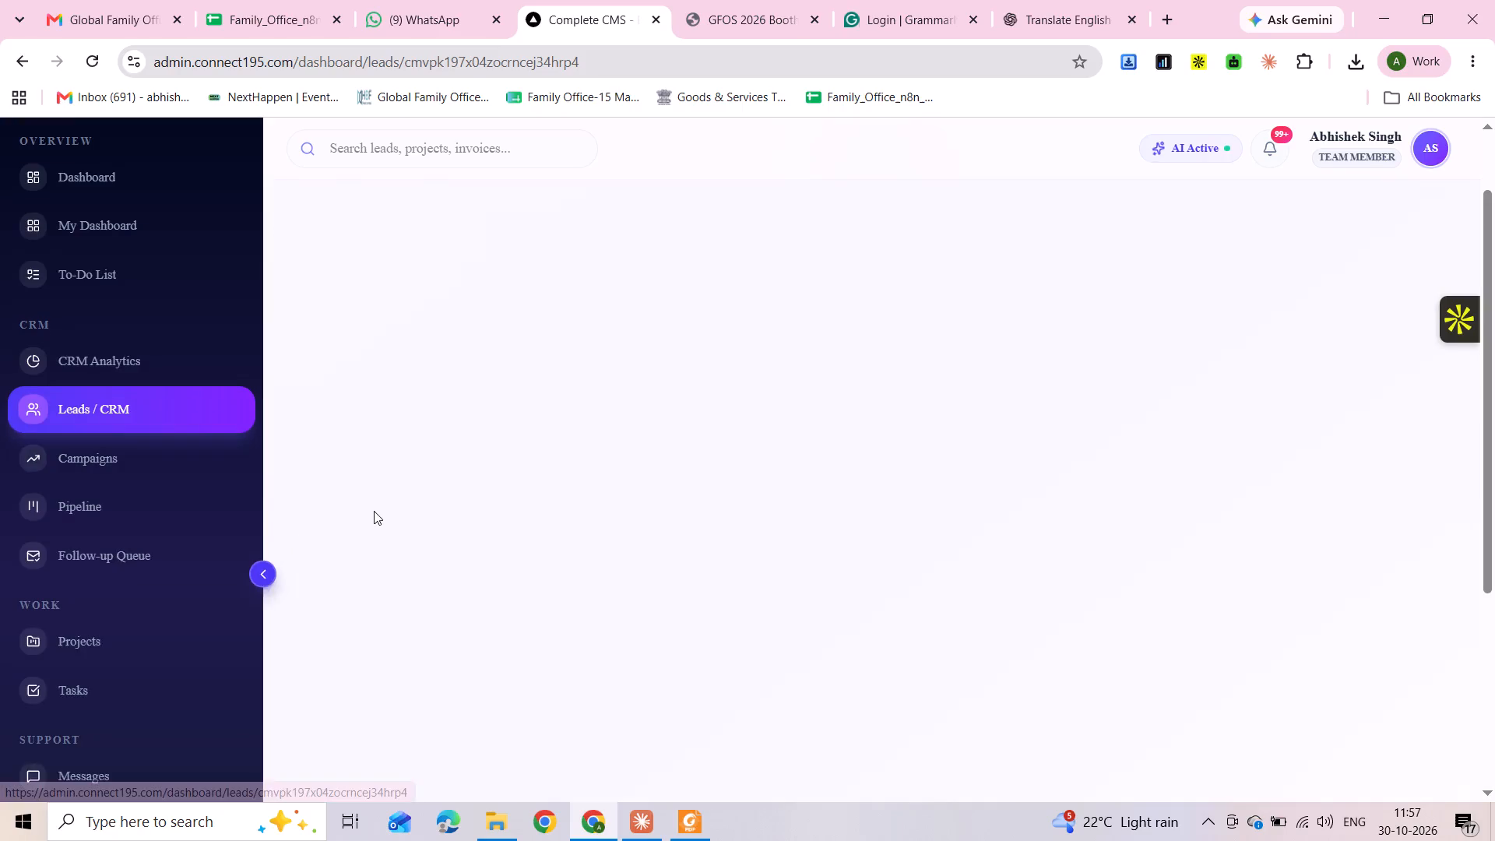
{"action": "scroll", "coordinate": [699, 540], "scroll_direction": "down", "scroll_amount": 5}
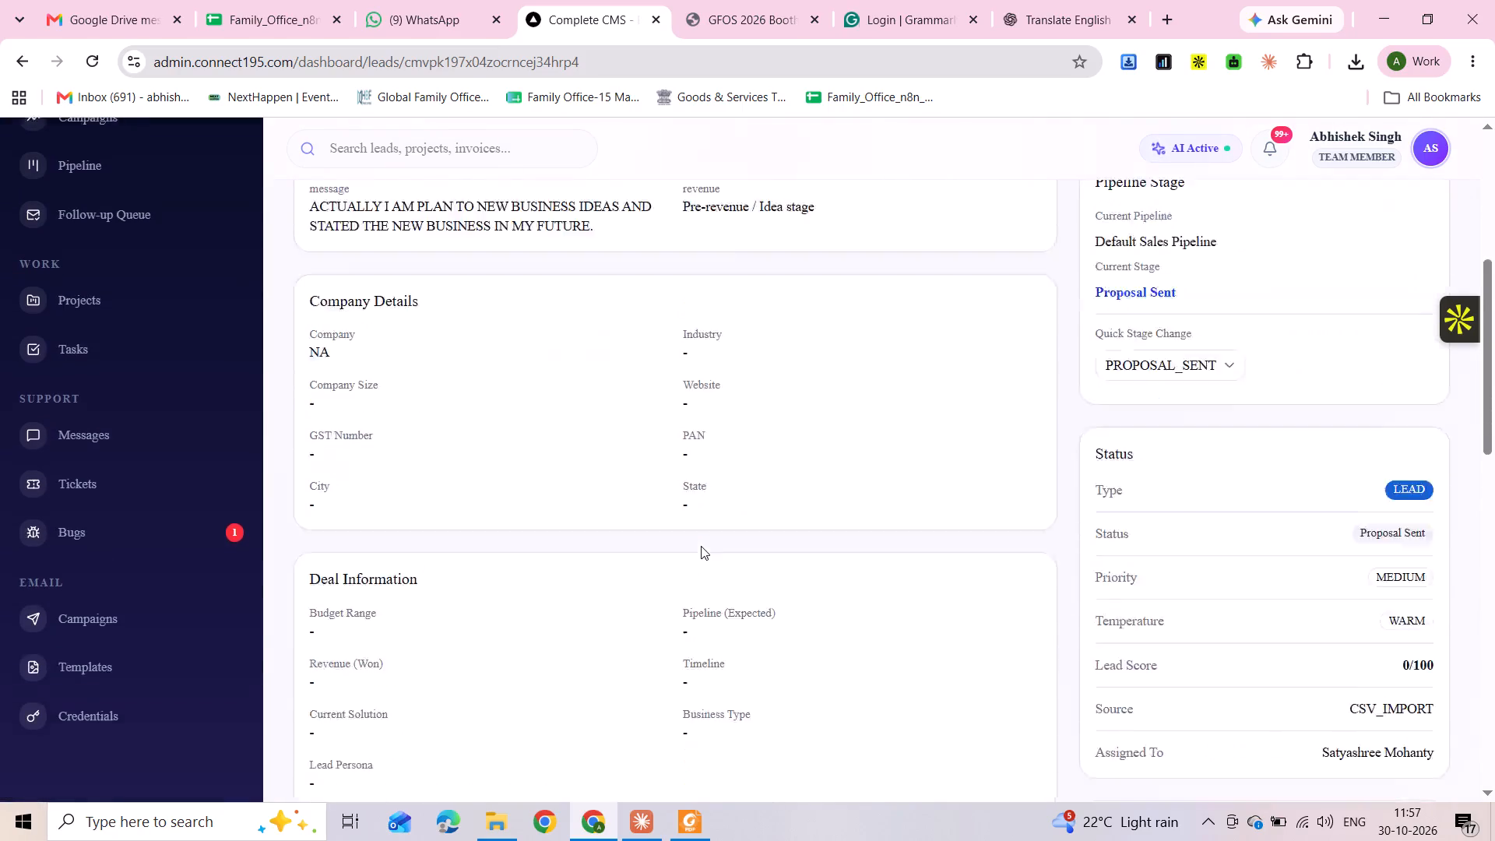
{"action": "scroll", "coordinate": [701, 547], "scroll_direction": "down", "scroll_amount": 5}
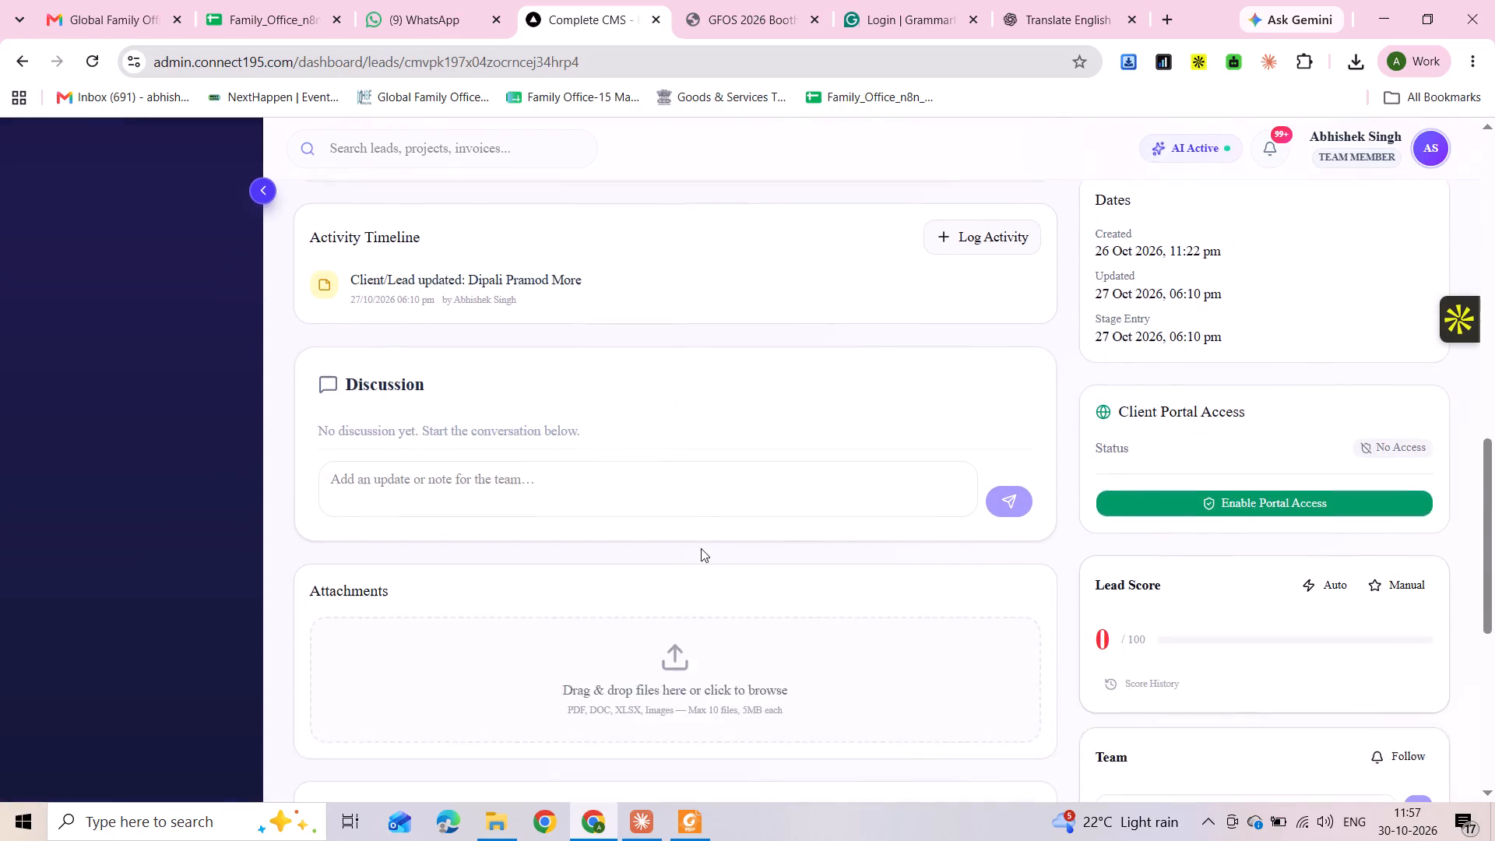
{"action": "scroll", "coordinate": [701, 548], "scroll_direction": "up", "scroll_amount": 9}
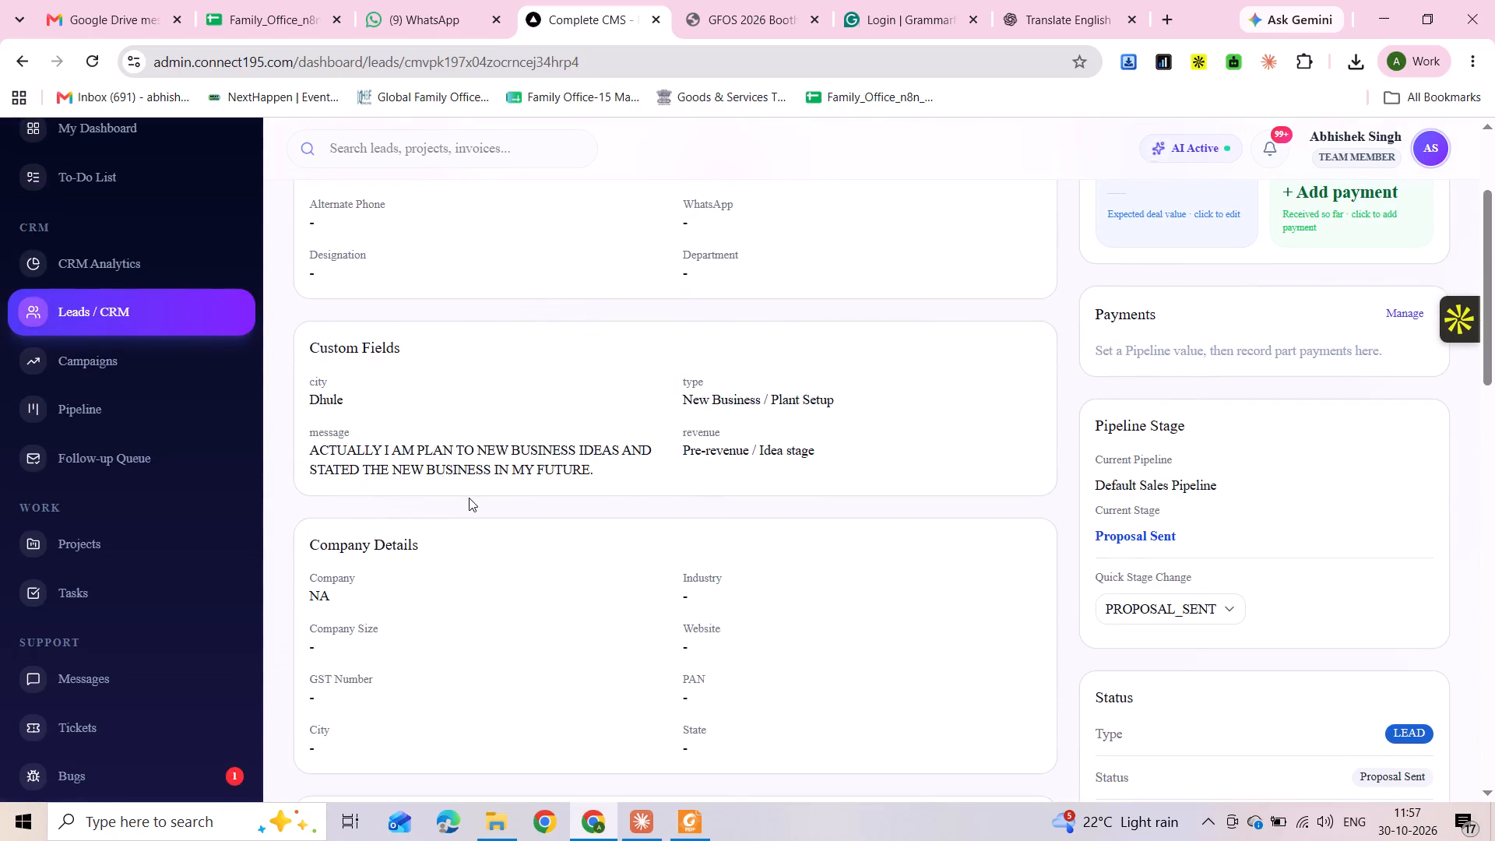
{"action": "scroll", "coordinate": [469, 498], "scroll_direction": "up", "scroll_amount": 4}
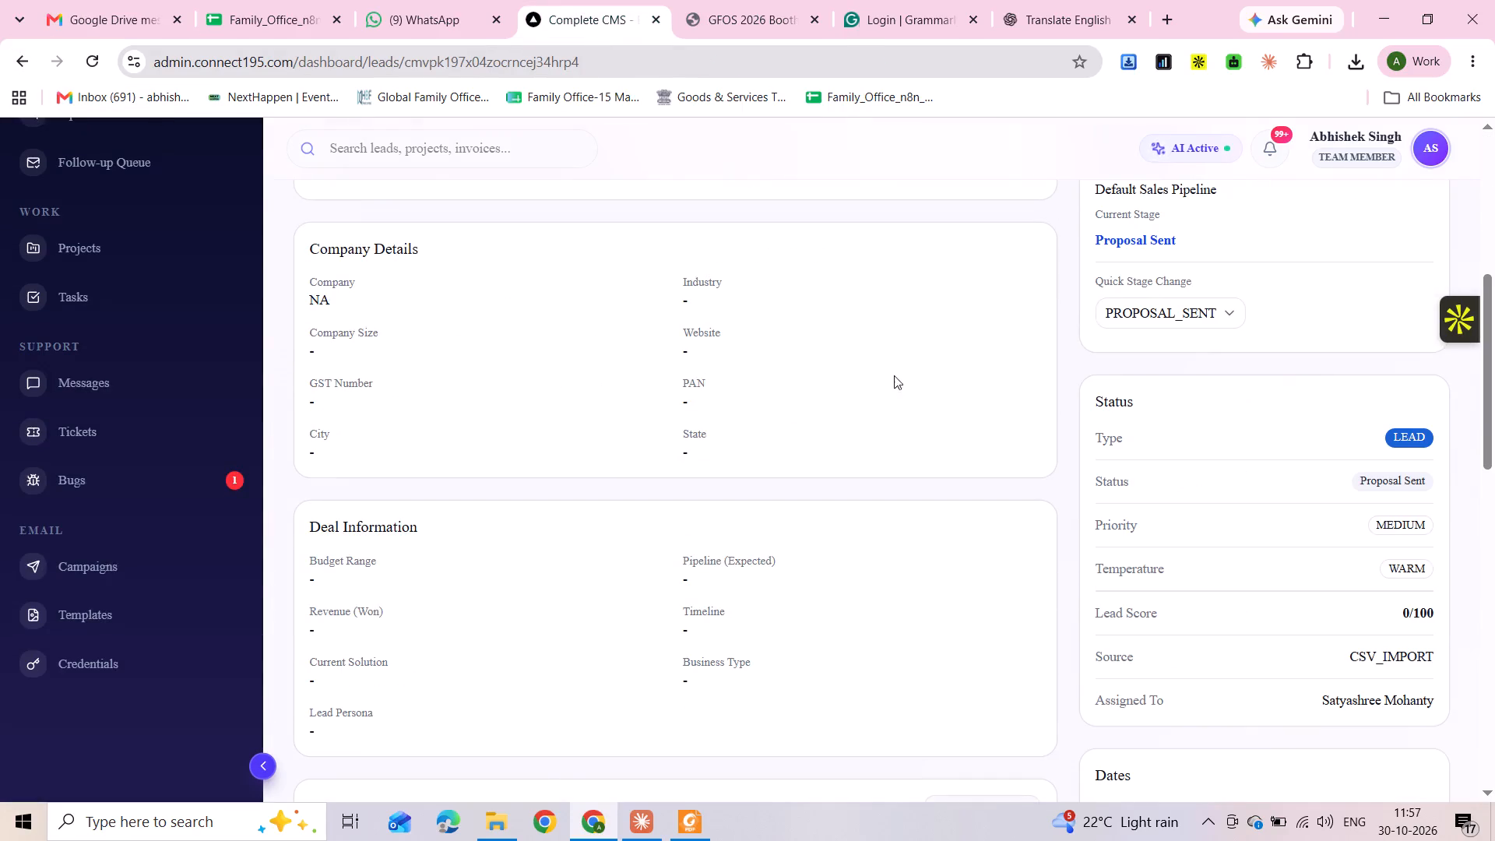
{"action": "scroll", "coordinate": [769, 378], "scroll_direction": "down", "scroll_amount": 1}
{"action": "scroll", "coordinate": [226, 210], "scroll_direction": "up", "scroll_amount": 4}
{"action": "scroll", "coordinate": [308, 206], "scroll_direction": "up", "scroll_amount": 4}
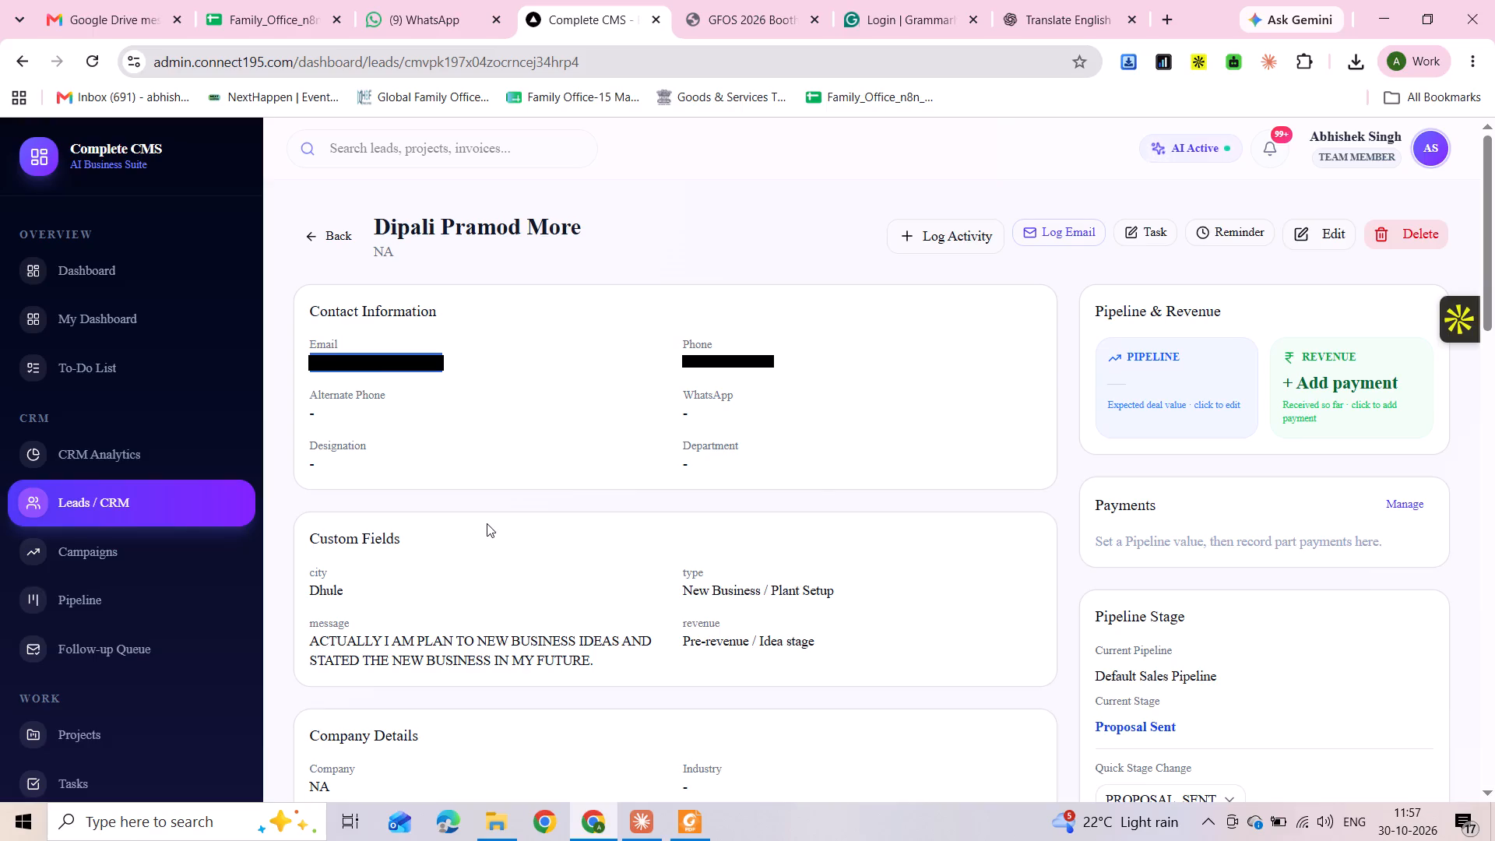
{"action": "scroll", "coordinate": [487, 526], "scroll_direction": "down", "scroll_amount": 3}
{"action": "scroll", "coordinate": [484, 532], "scroll_direction": "up", "scroll_amount": 6}
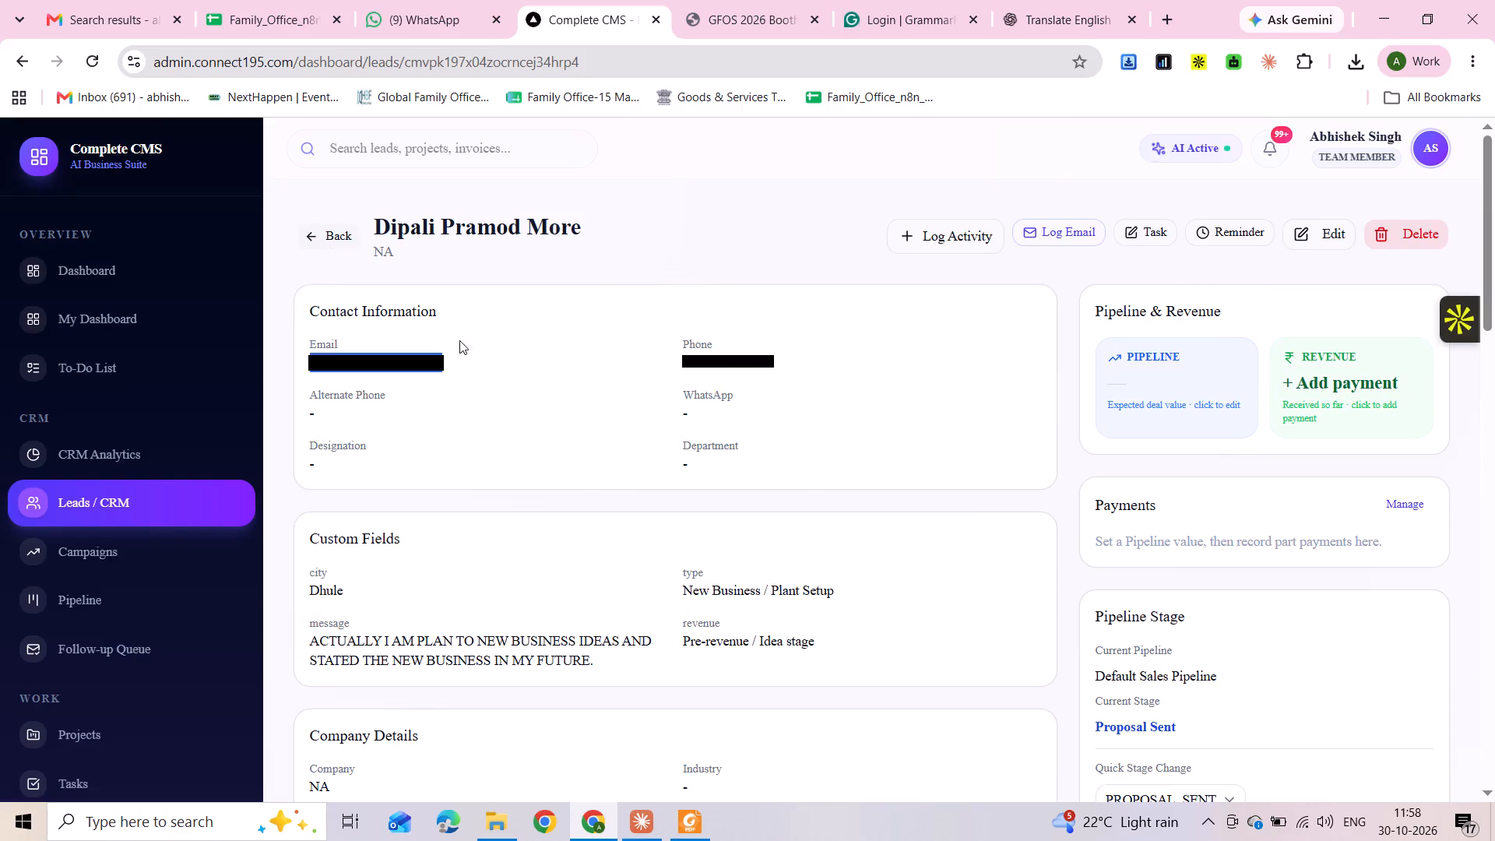
Examine the open Dhule lead's contact information, custom fields, activity timeline and discussion, and return to the campaign's lead list.
{"action": "left_click", "coordinate": [550, 362]}
{"action": "scroll", "coordinate": [480, 334], "scroll_direction": "down", "scroll_amount": 4}
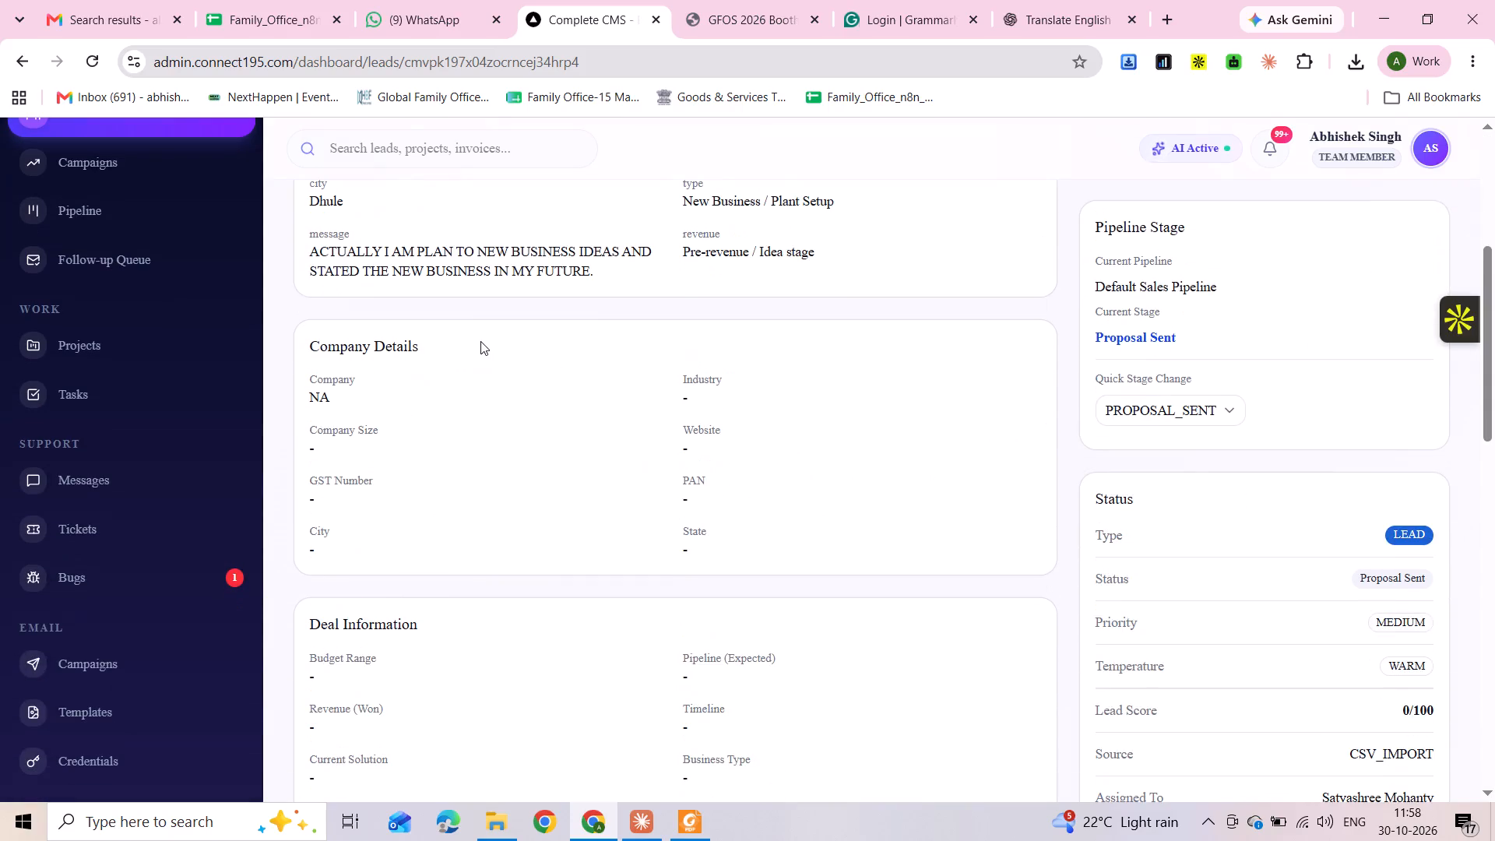
{"action": "scroll", "coordinate": [476, 343], "scroll_direction": "up", "scroll_amount": 5}
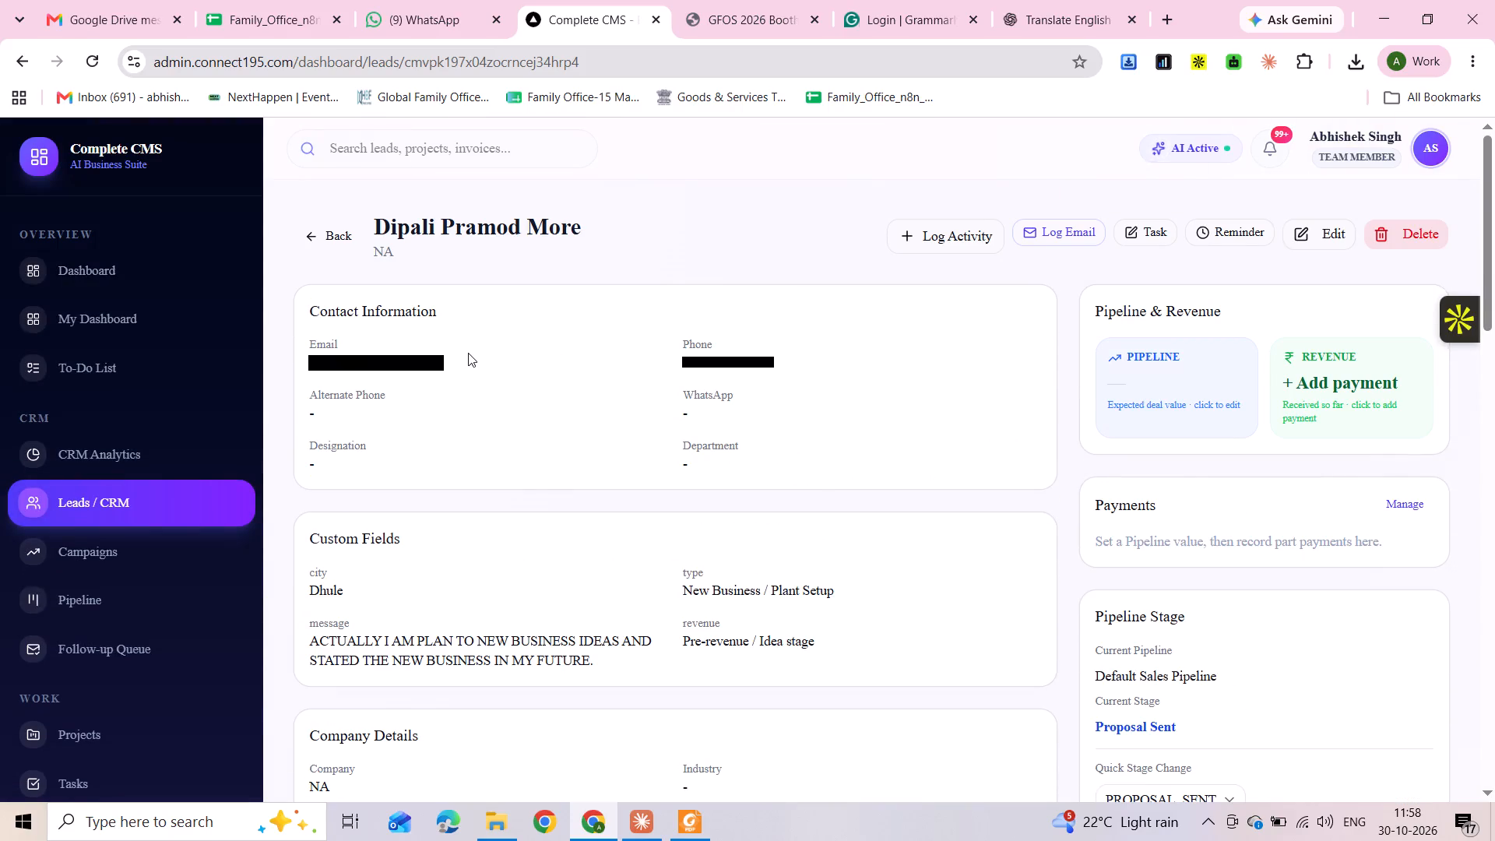
{"action": "scroll", "coordinate": [452, 357], "scroll_direction": "up", "scroll_amount": 1}
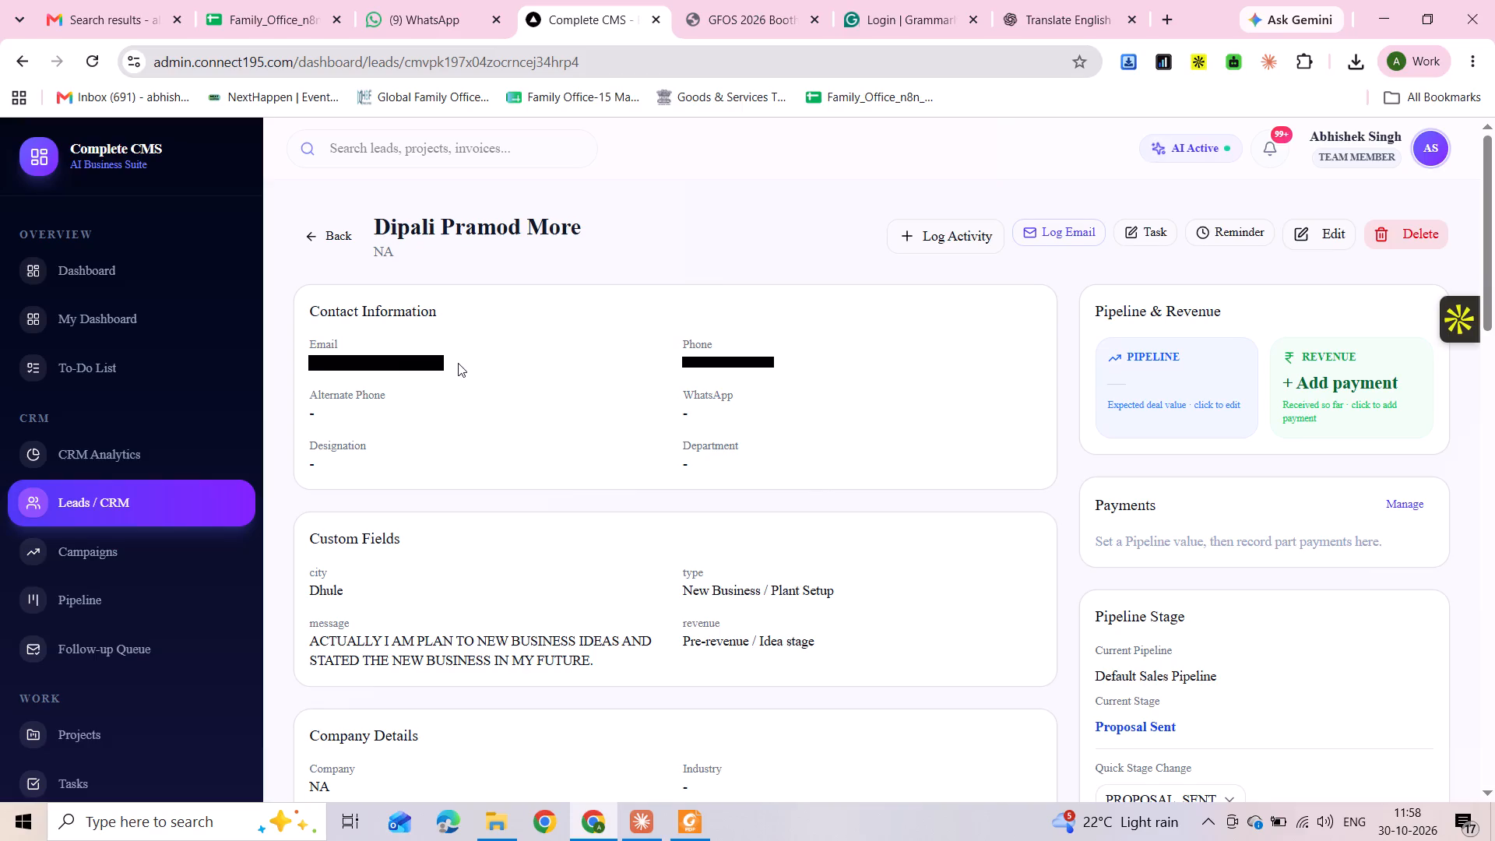
{"action": "scroll", "coordinate": [458, 363], "scroll_direction": "down", "scroll_amount": 2}
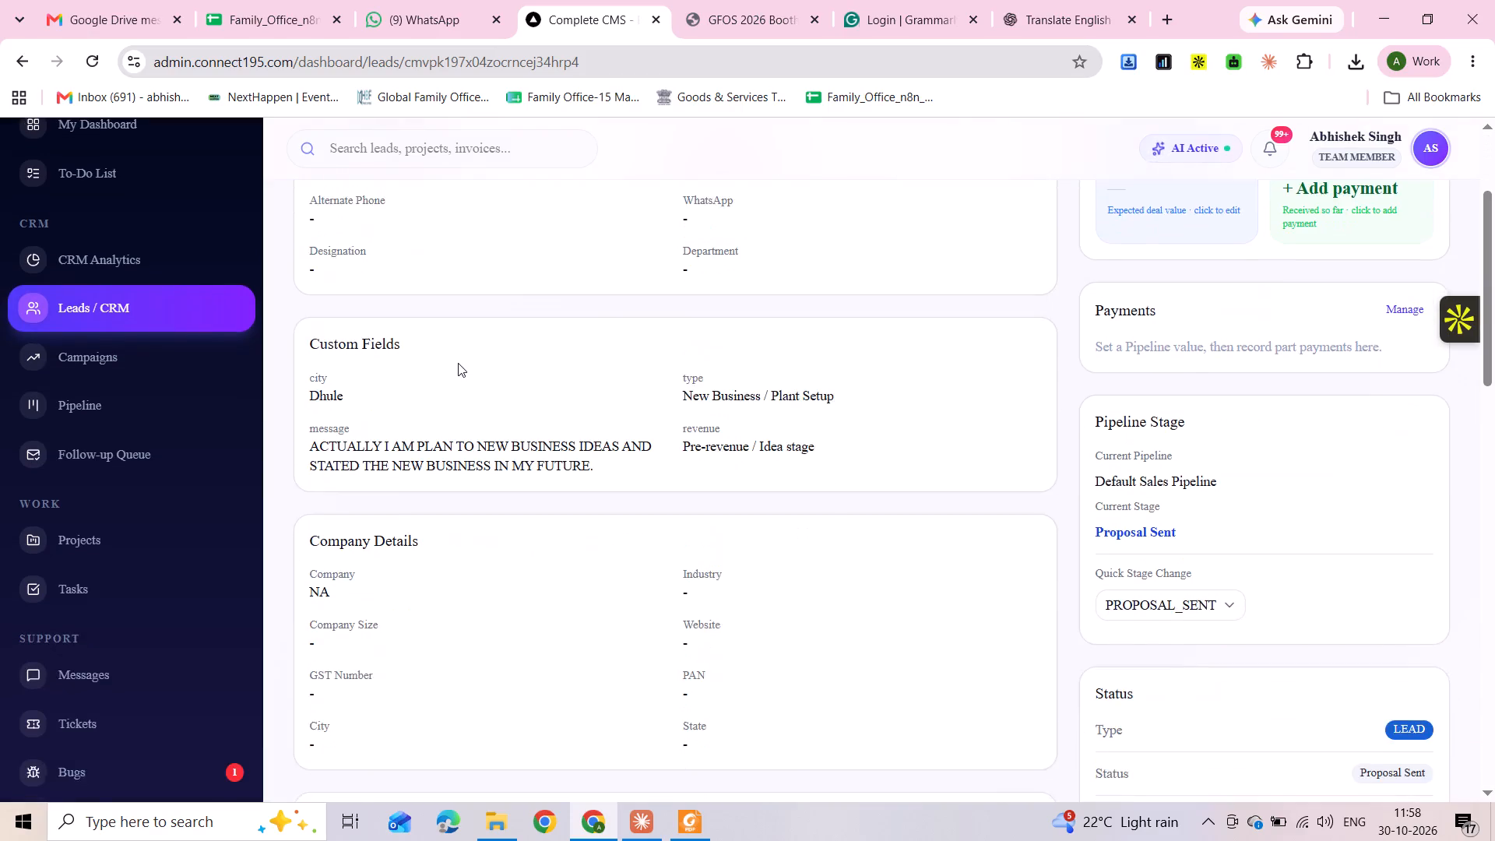
{"action": "scroll", "coordinate": [458, 363], "scroll_direction": "down", "scroll_amount": 6}
{"action": "scroll", "coordinate": [459, 368], "scroll_direction": "up", "scroll_amount": 1}
{"action": "scroll", "coordinate": [459, 368], "scroll_direction": "down", "scroll_amount": 1}
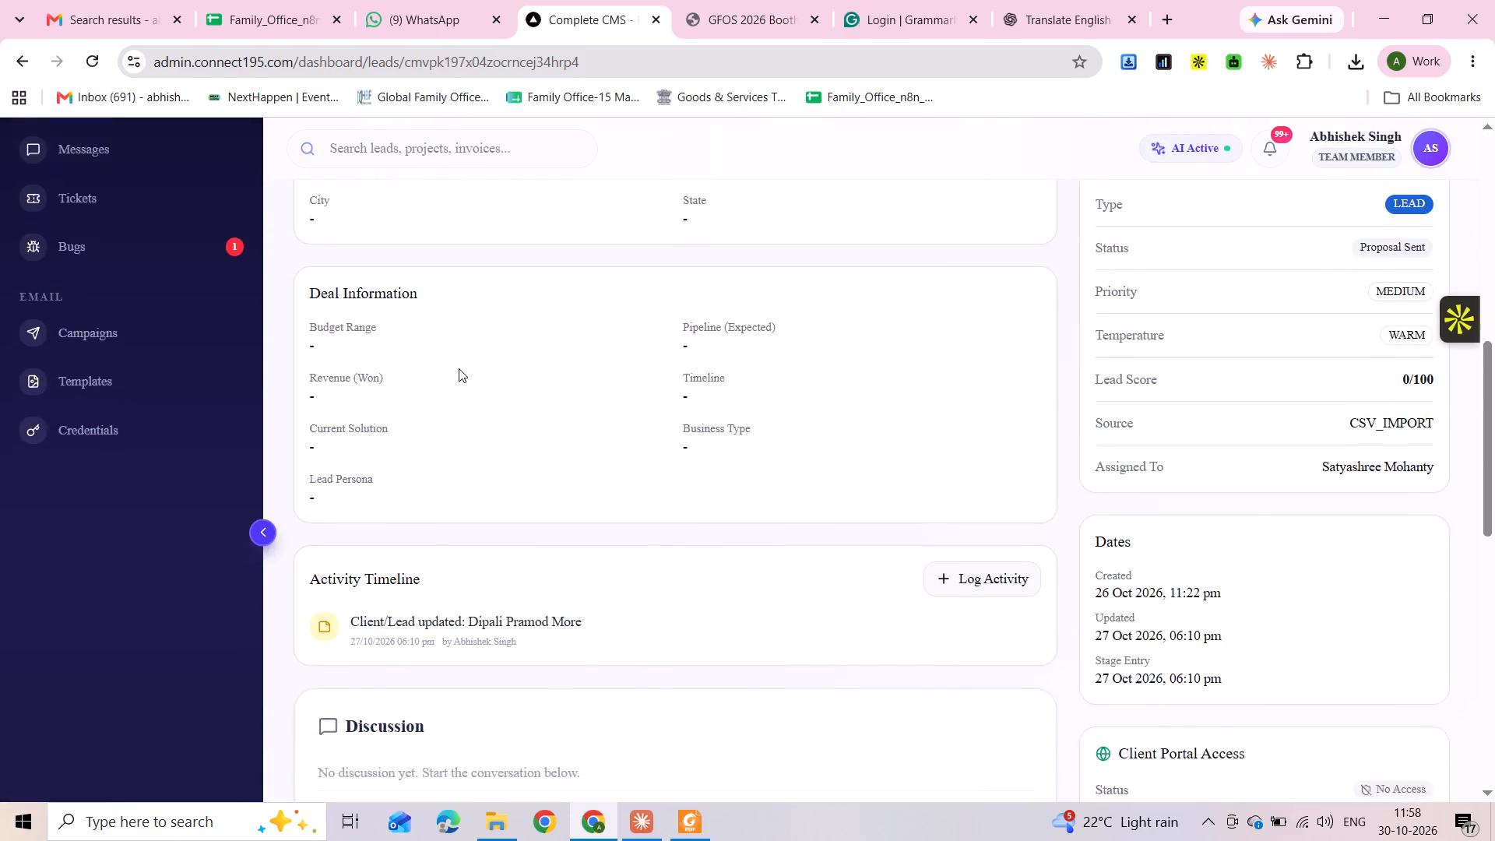
{"action": "scroll", "coordinate": [459, 368], "scroll_direction": "down", "scroll_amount": 1}
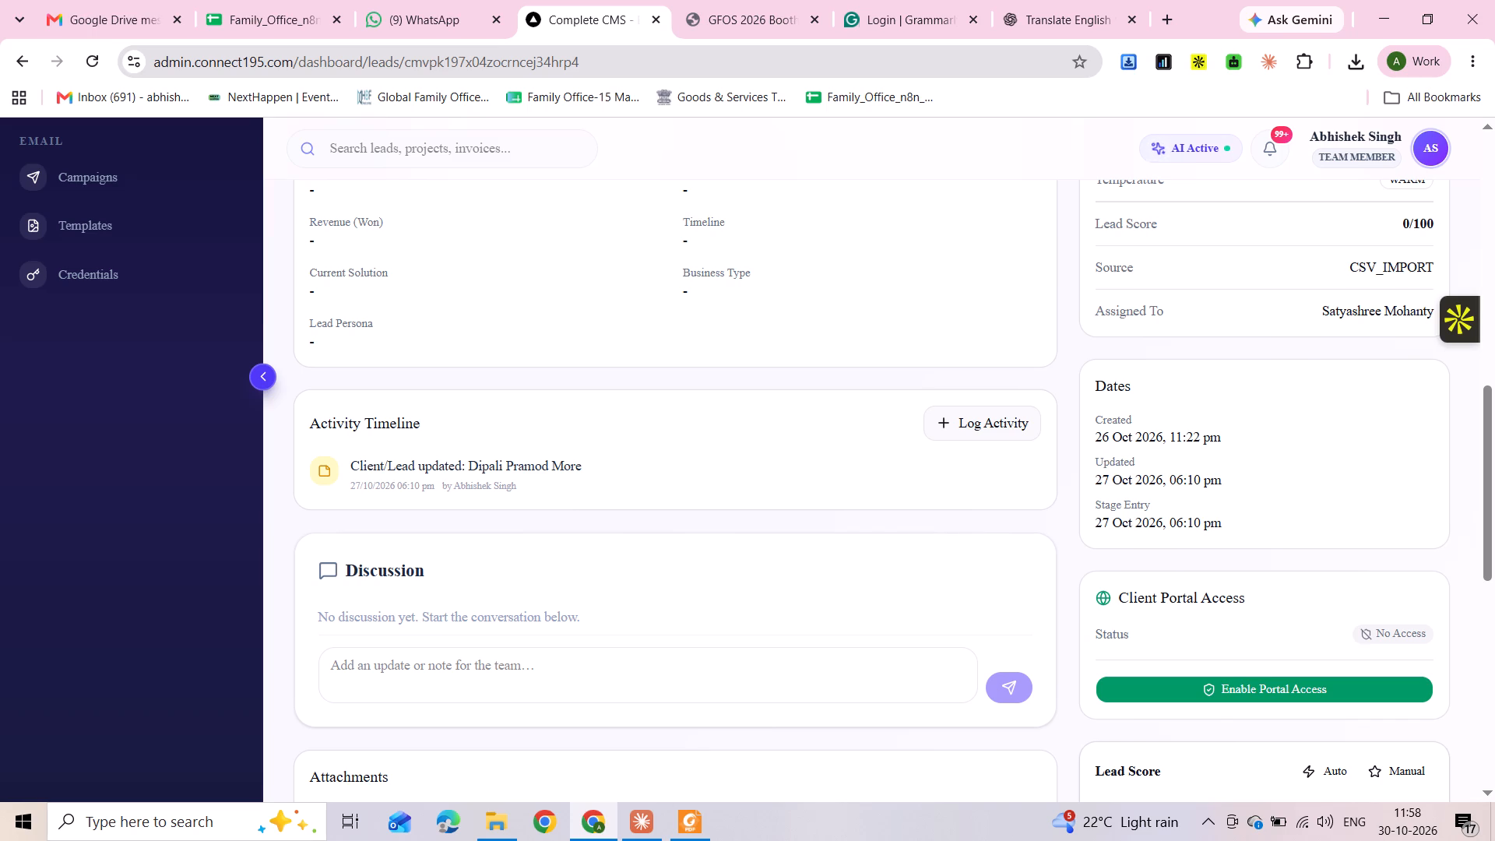
{"action": "scroll", "coordinate": [544, 838], "scroll_direction": "up", "scroll_amount": 3}
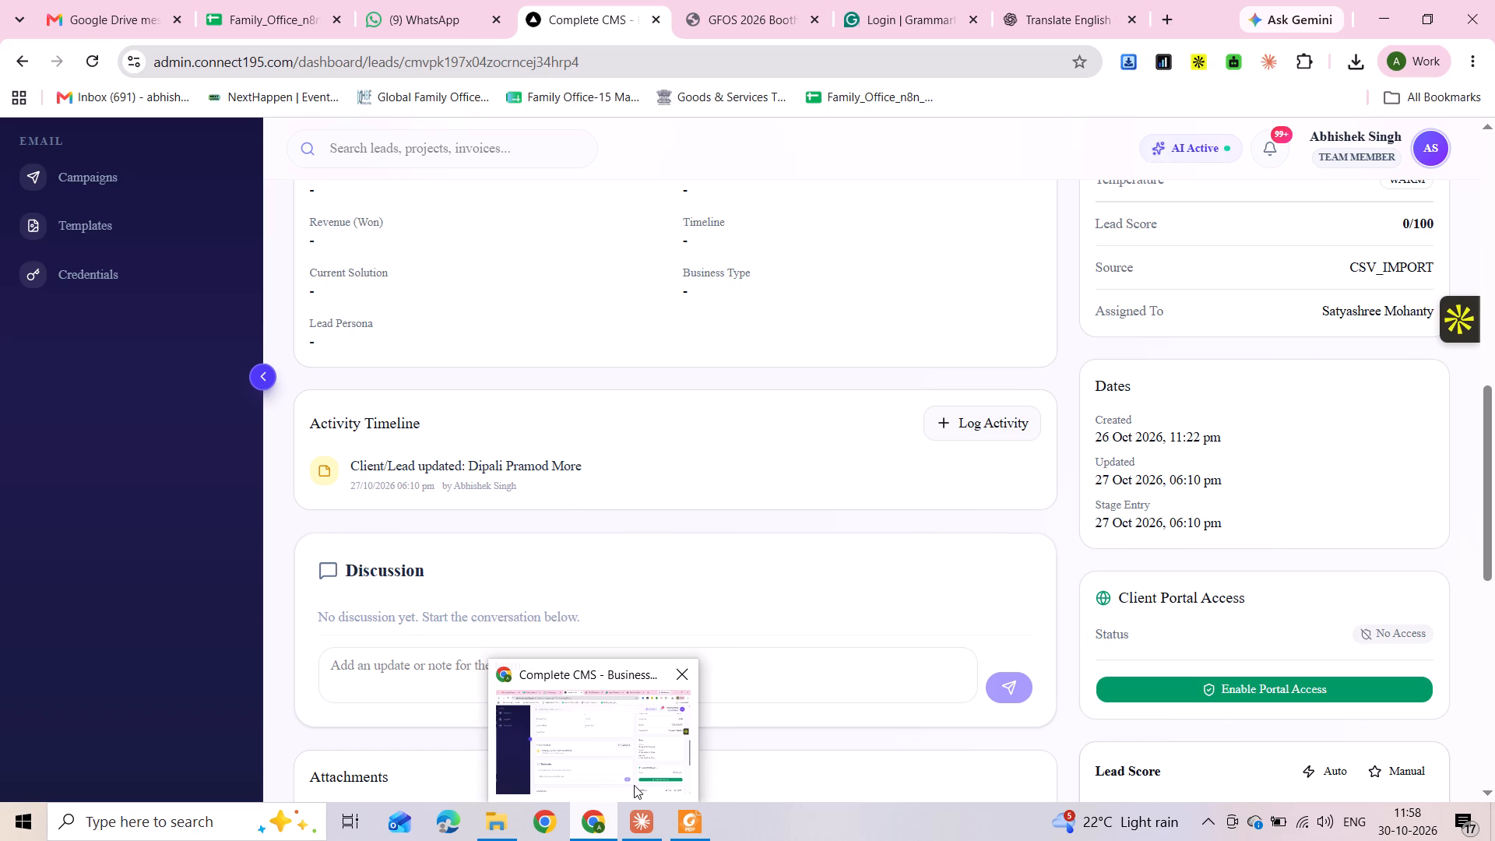
{"action": "scroll", "coordinate": [256, 840], "scroll_direction": "up", "scroll_amount": 5}
{"action": "scroll", "coordinate": [520, 684], "scroll_direction": "up", "scroll_amount": 8}
{"action": "scroll", "coordinate": [534, 536], "scroll_direction": "up", "scroll_amount": 9}
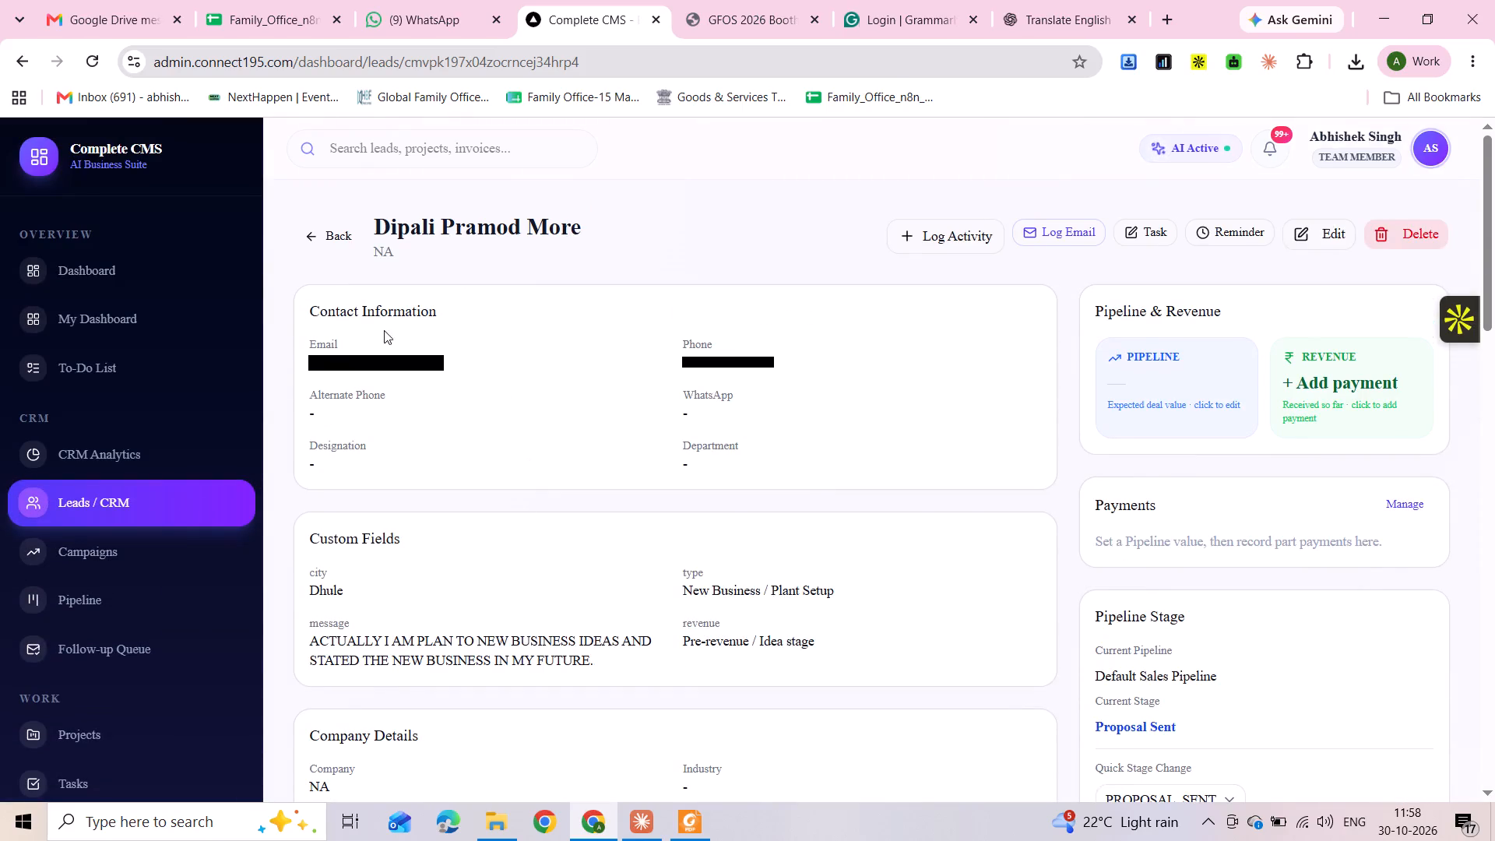
{"action": "left_click", "coordinate": [317, 237]}
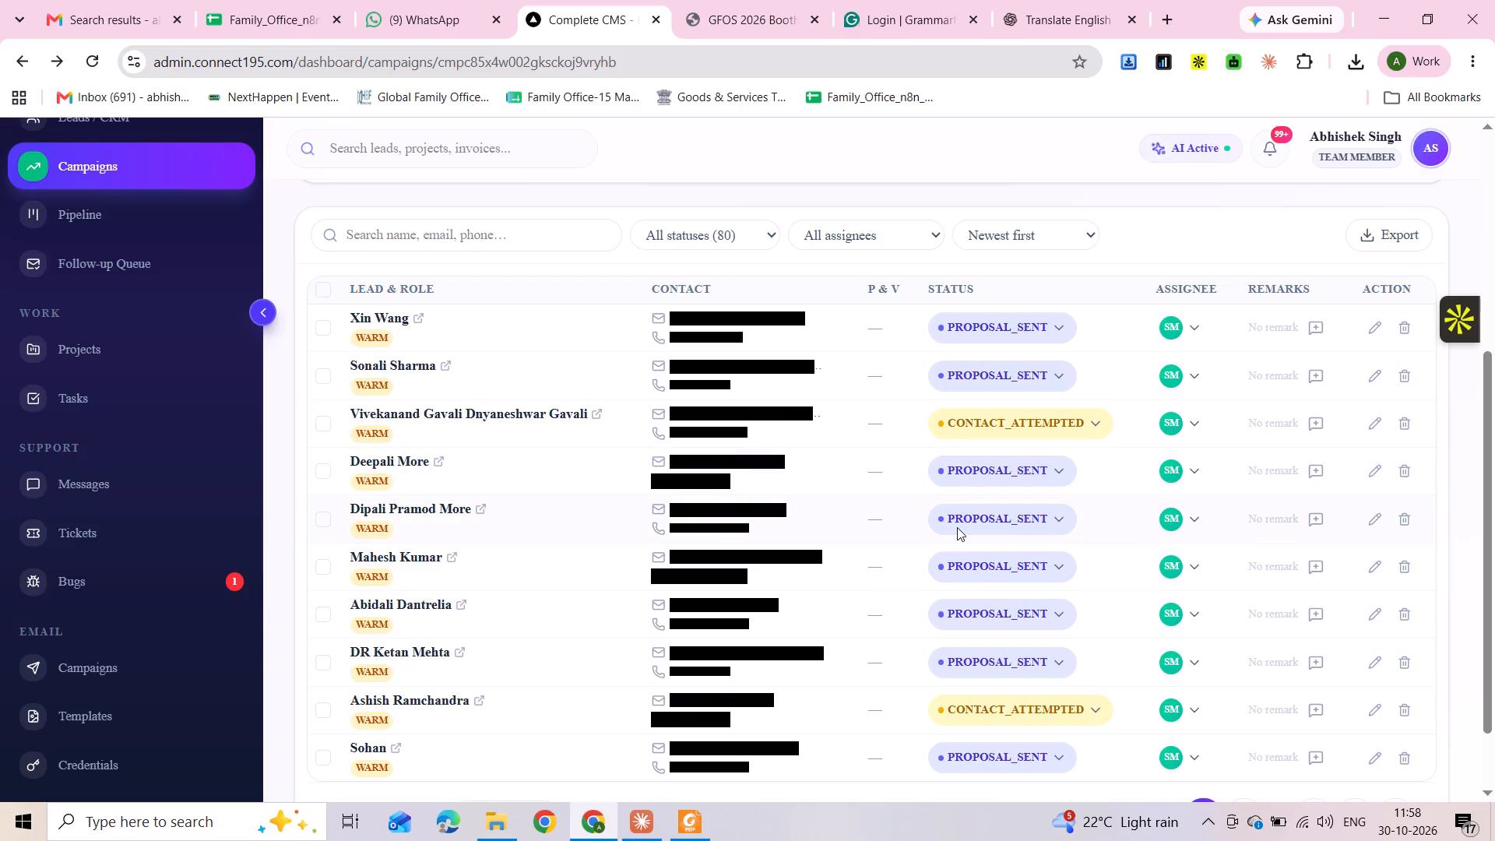
Set the status of the fifth listed lead, the one from Dhule, to Lost.
{"action": "left_click", "coordinate": [957, 527]}
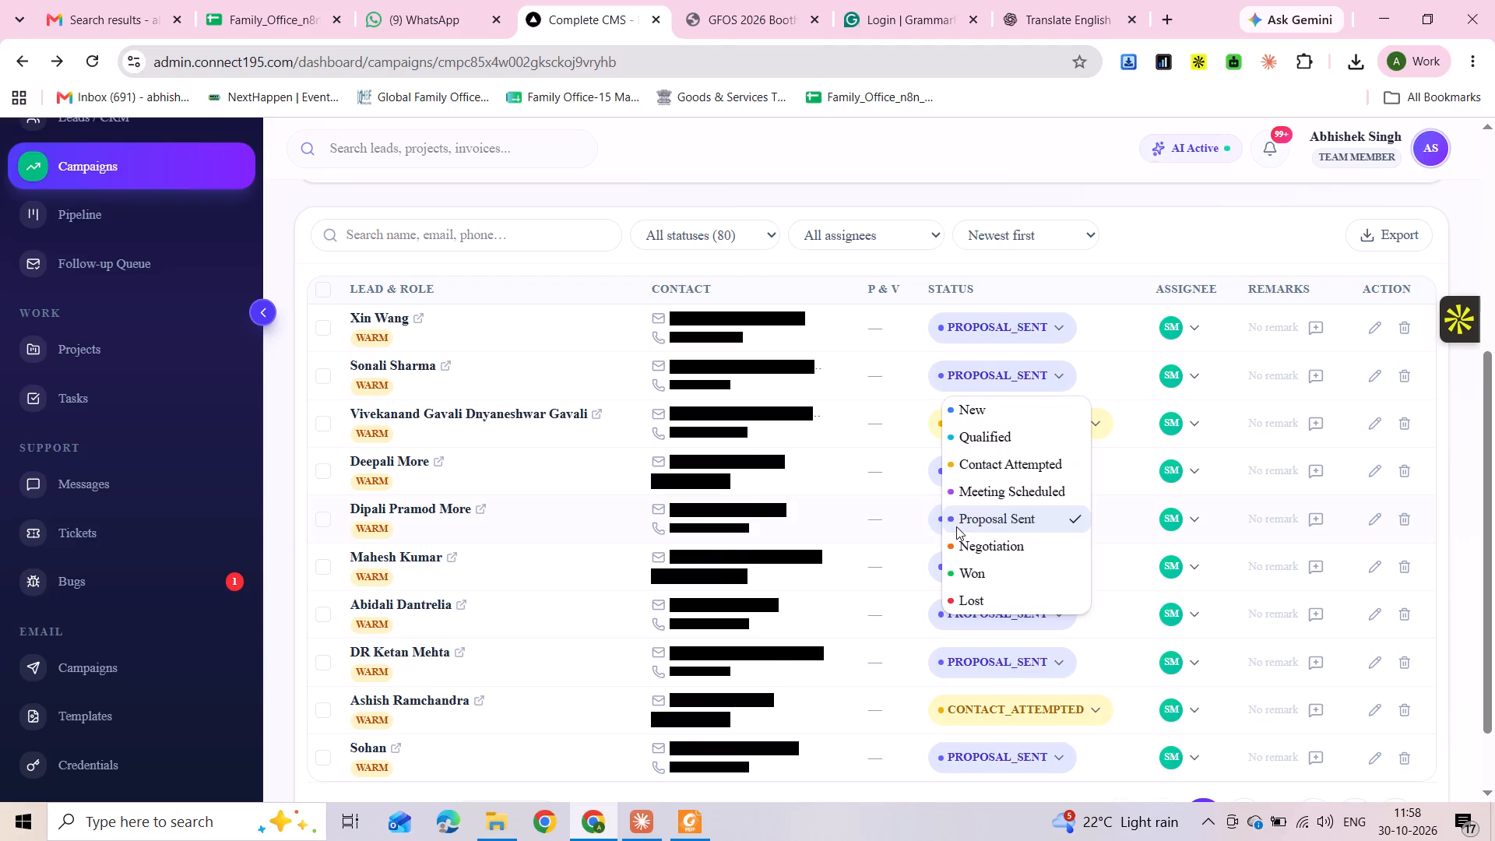
{"action": "left_click", "coordinate": [977, 590]}
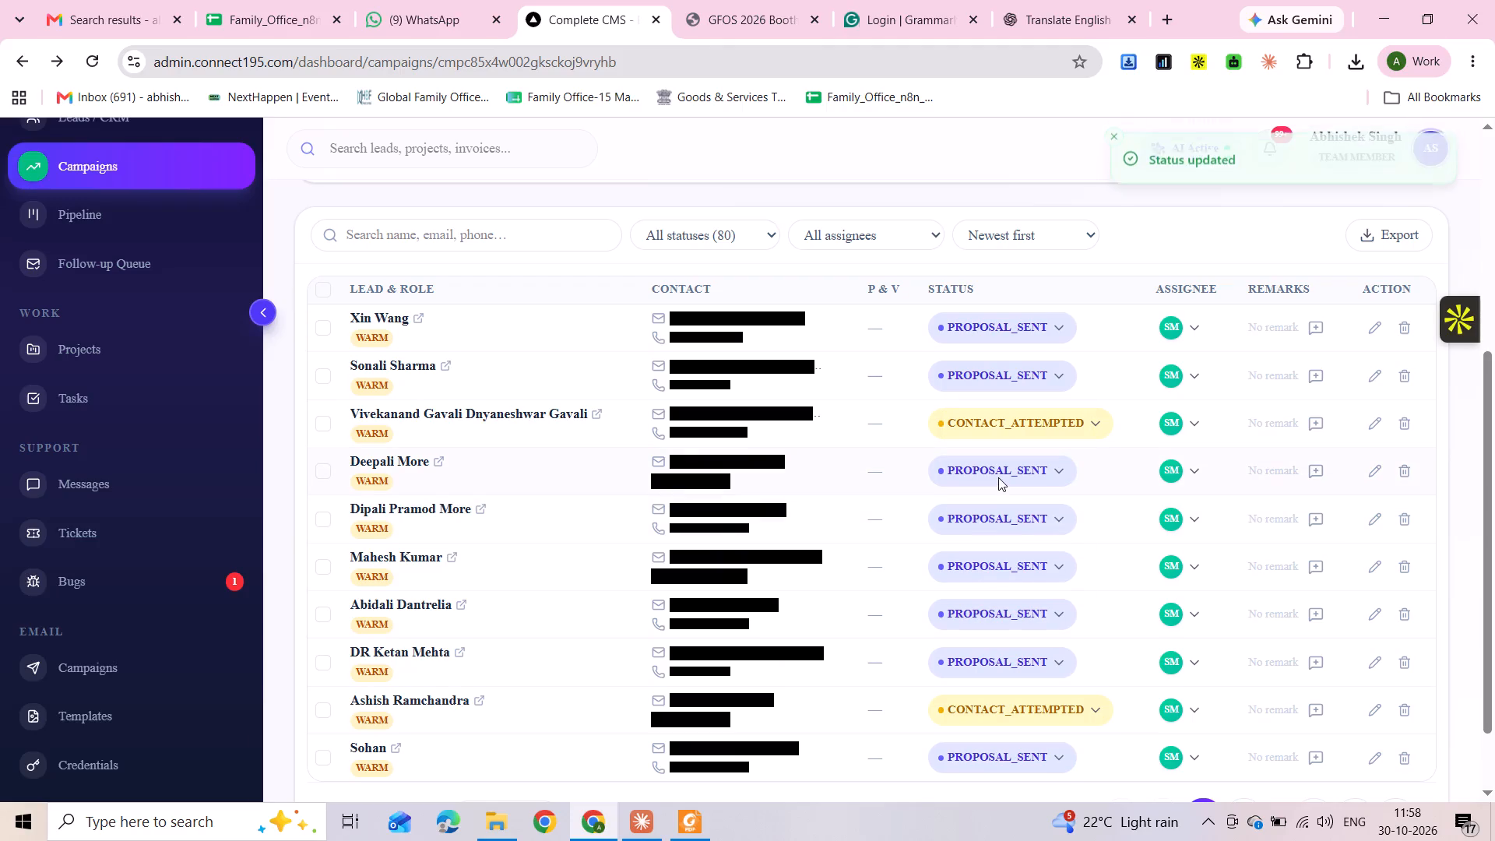
Change the status of the fourth listed lead from its current proposal-sent stage.
{"action": "left_click", "coordinate": [997, 473]}
{"action": "left_click", "coordinate": [988, 550]}
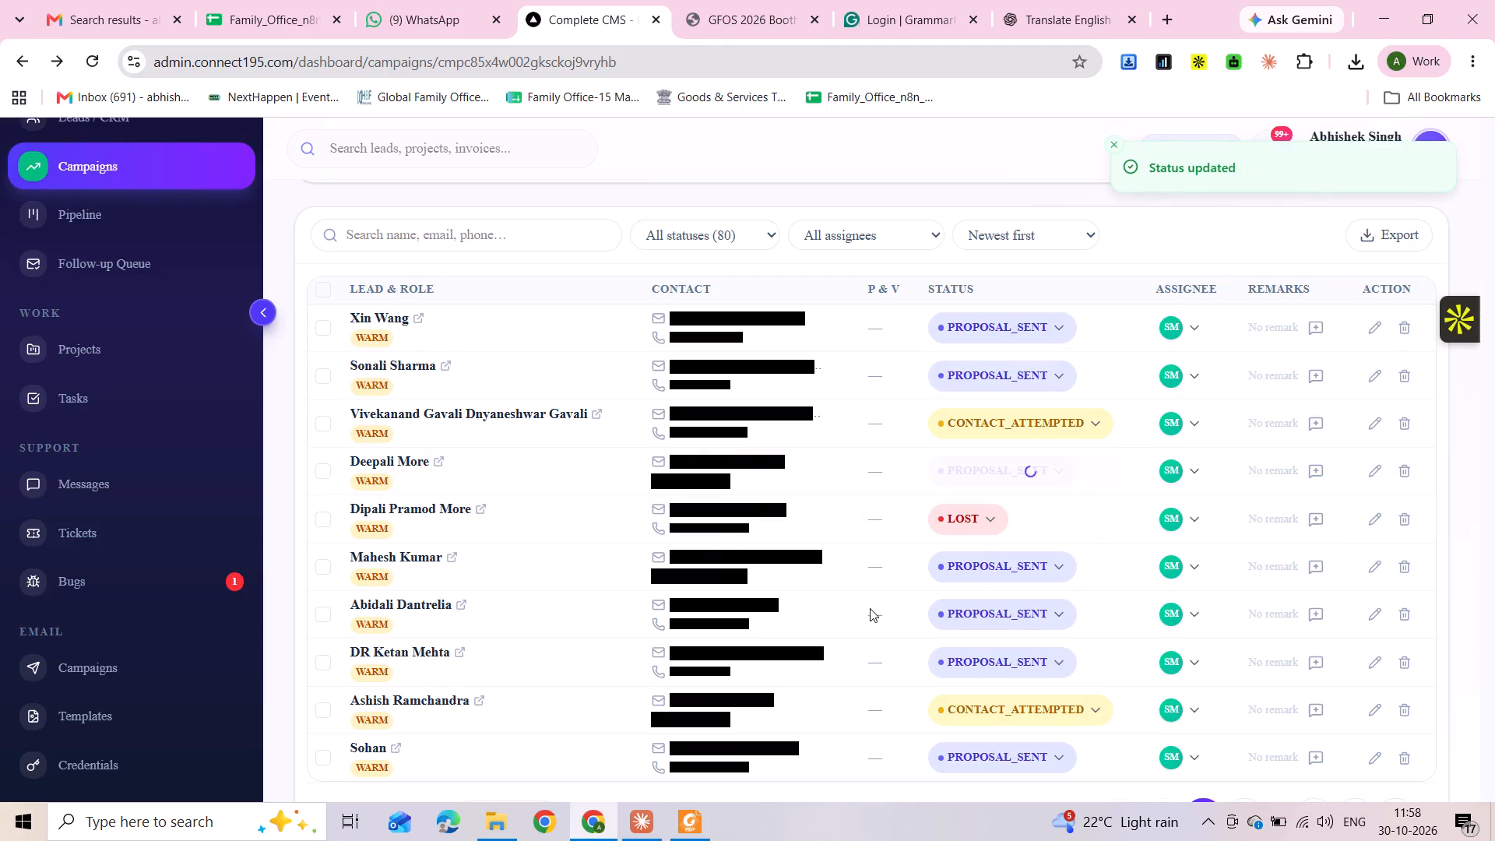
{"action": "left_click", "coordinate": [396, 558]}
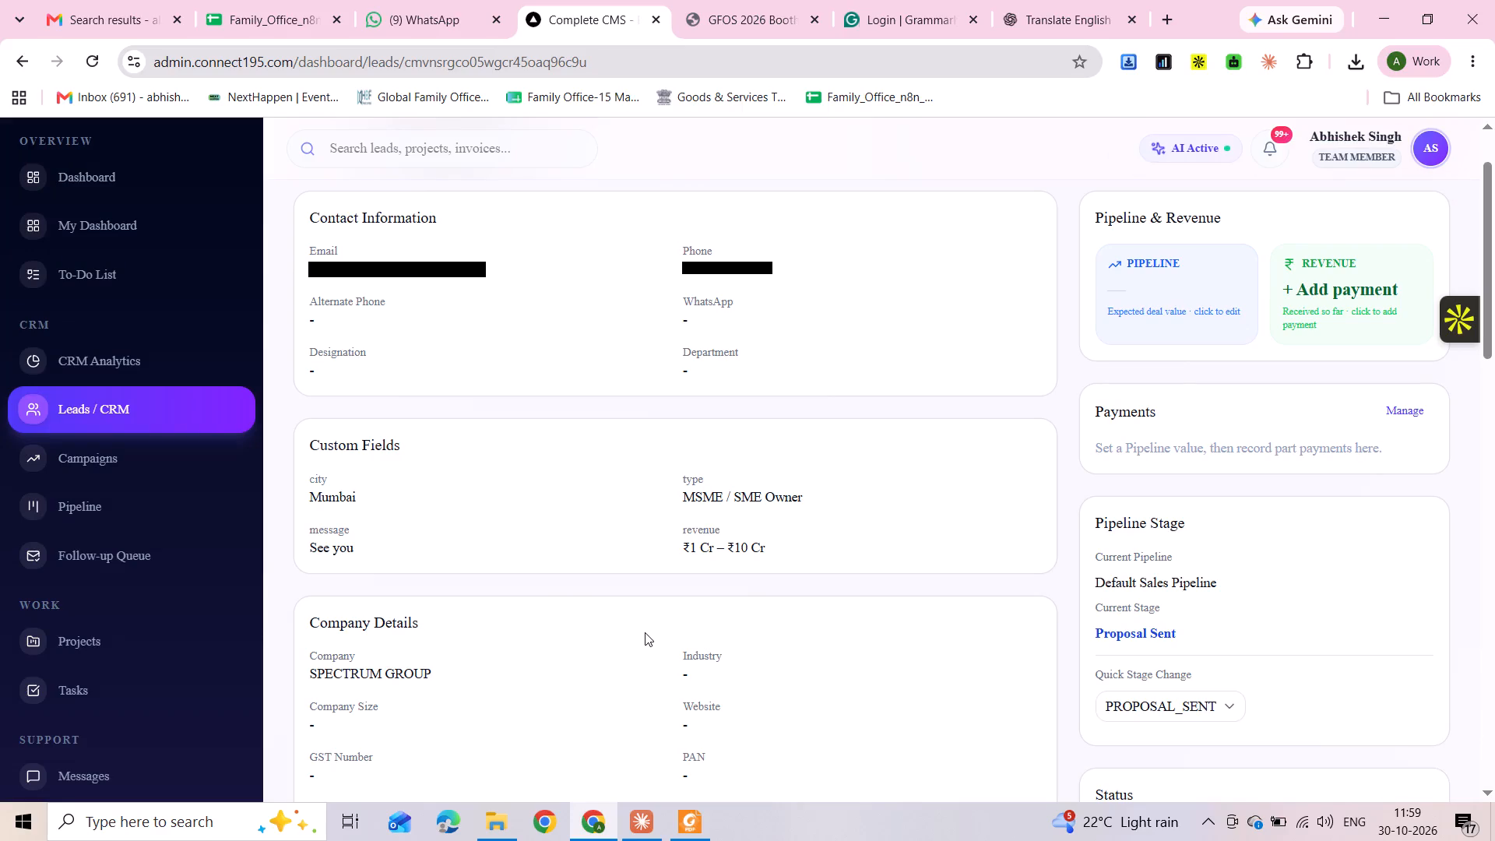
{"action": "left_click_drag", "start_coordinate": [520, 270], "coordinate": [318, 280]}
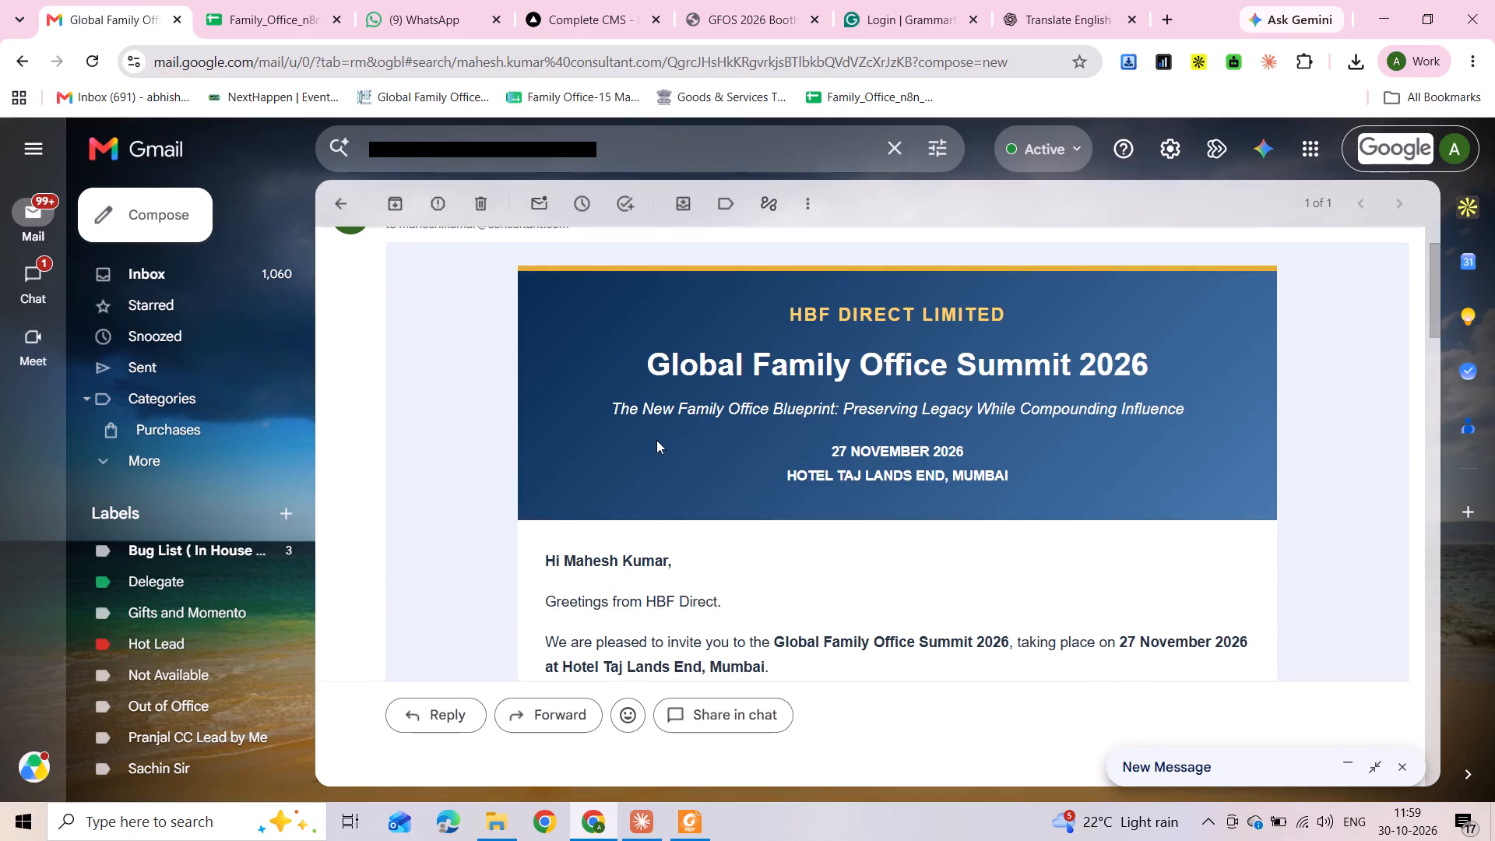
{"action": "scroll", "coordinate": [656, 437], "scroll_direction": "up", "scroll_amount": 1}
{"action": "left_click", "coordinate": [237, 9]}
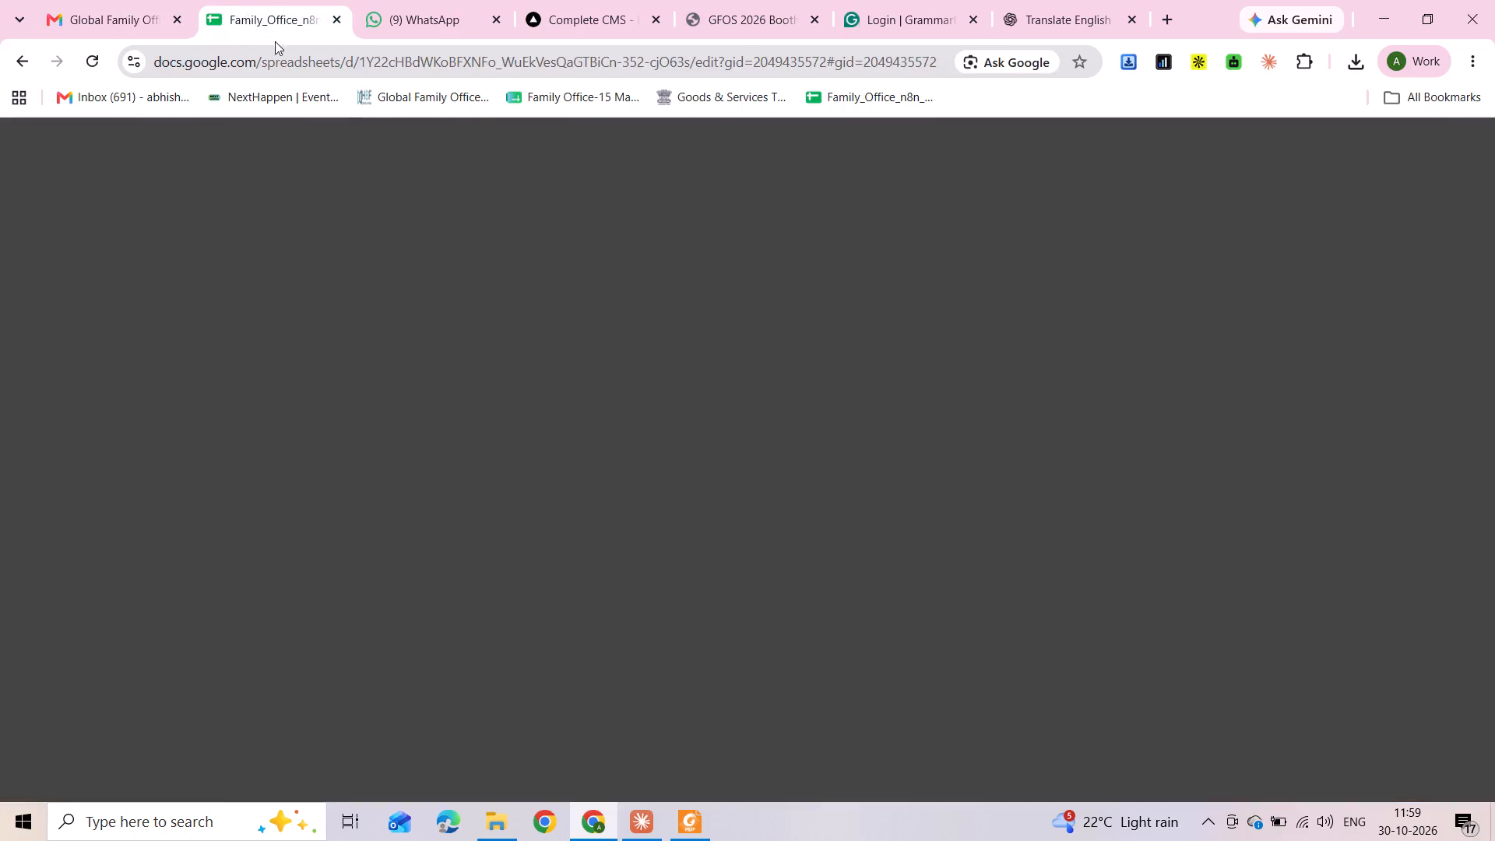
{"action": "left_click", "coordinate": [154, 9]}
Return to the SPECTRUM GROUP lead in the CMS and examine its contact information, custom fields, activity timeline and discussion.
{"action": "left_click", "coordinate": [581, 0]}
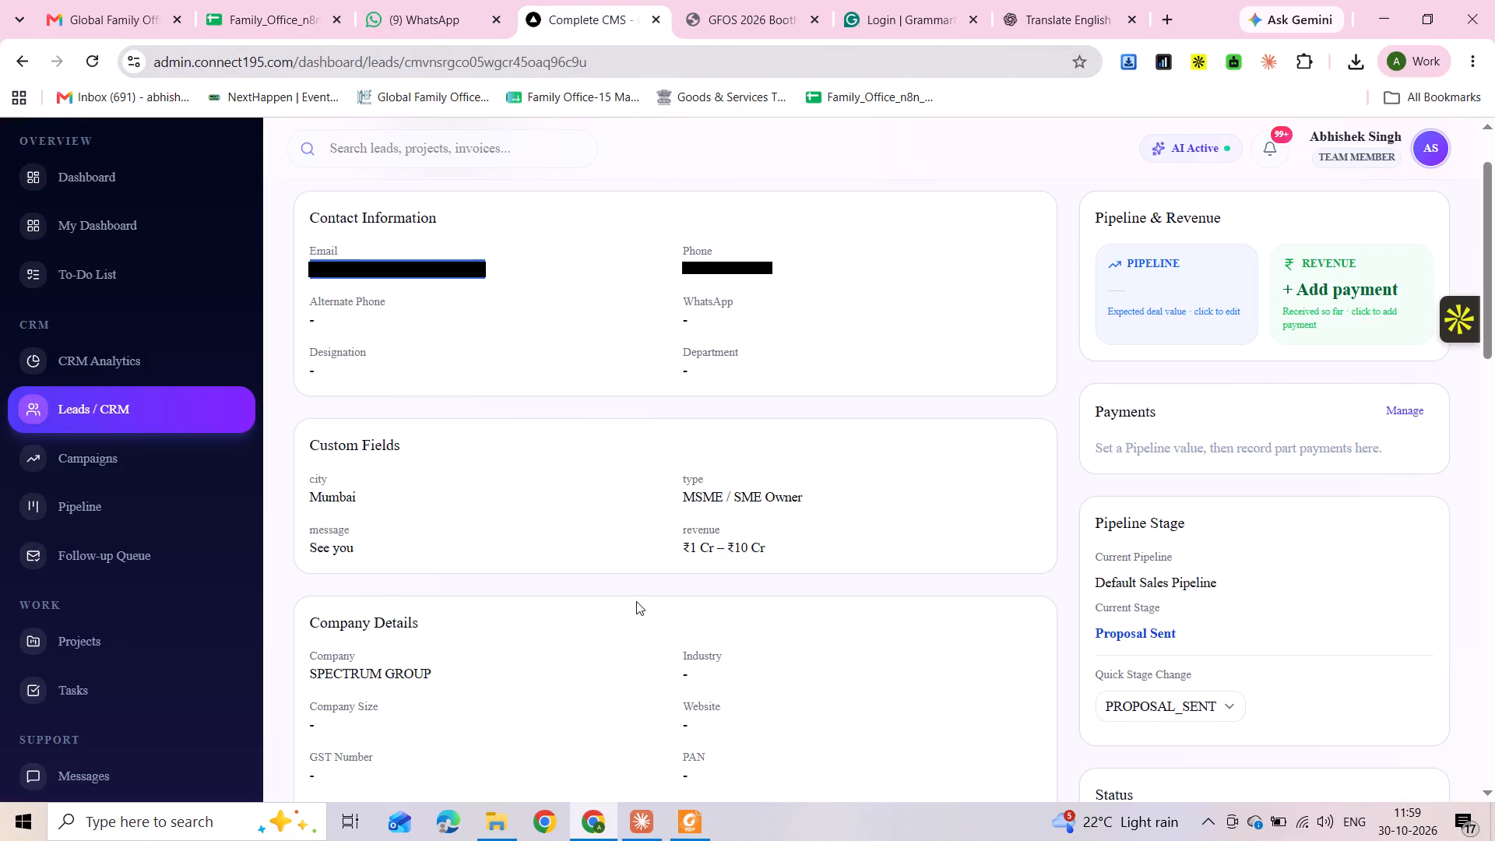
{"action": "scroll", "coordinate": [636, 601], "scroll_direction": "up", "scroll_amount": 2}
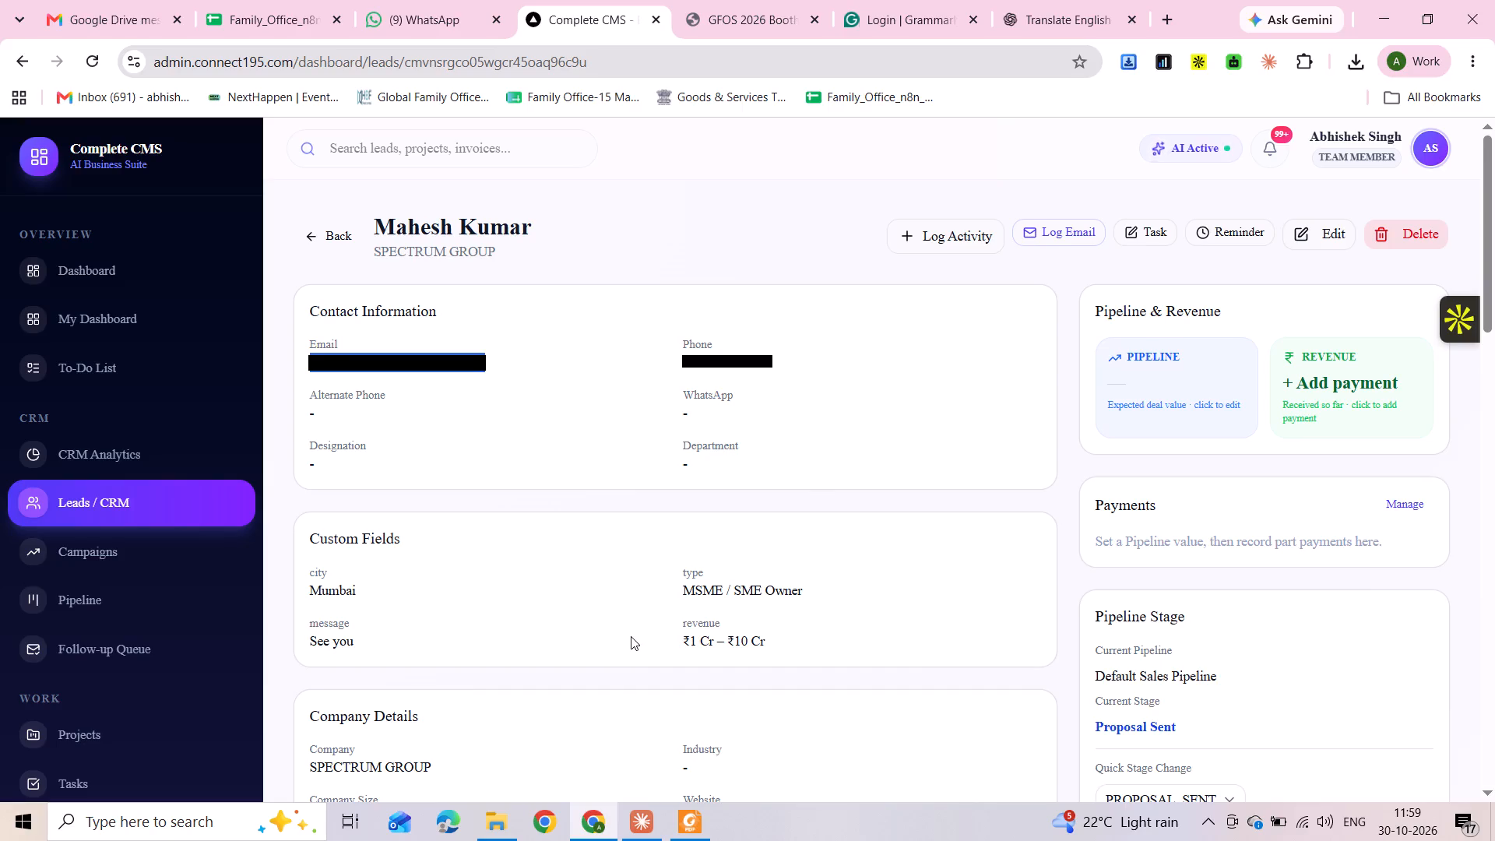
{"action": "scroll", "coordinate": [631, 636], "scroll_direction": "down", "scroll_amount": 9}
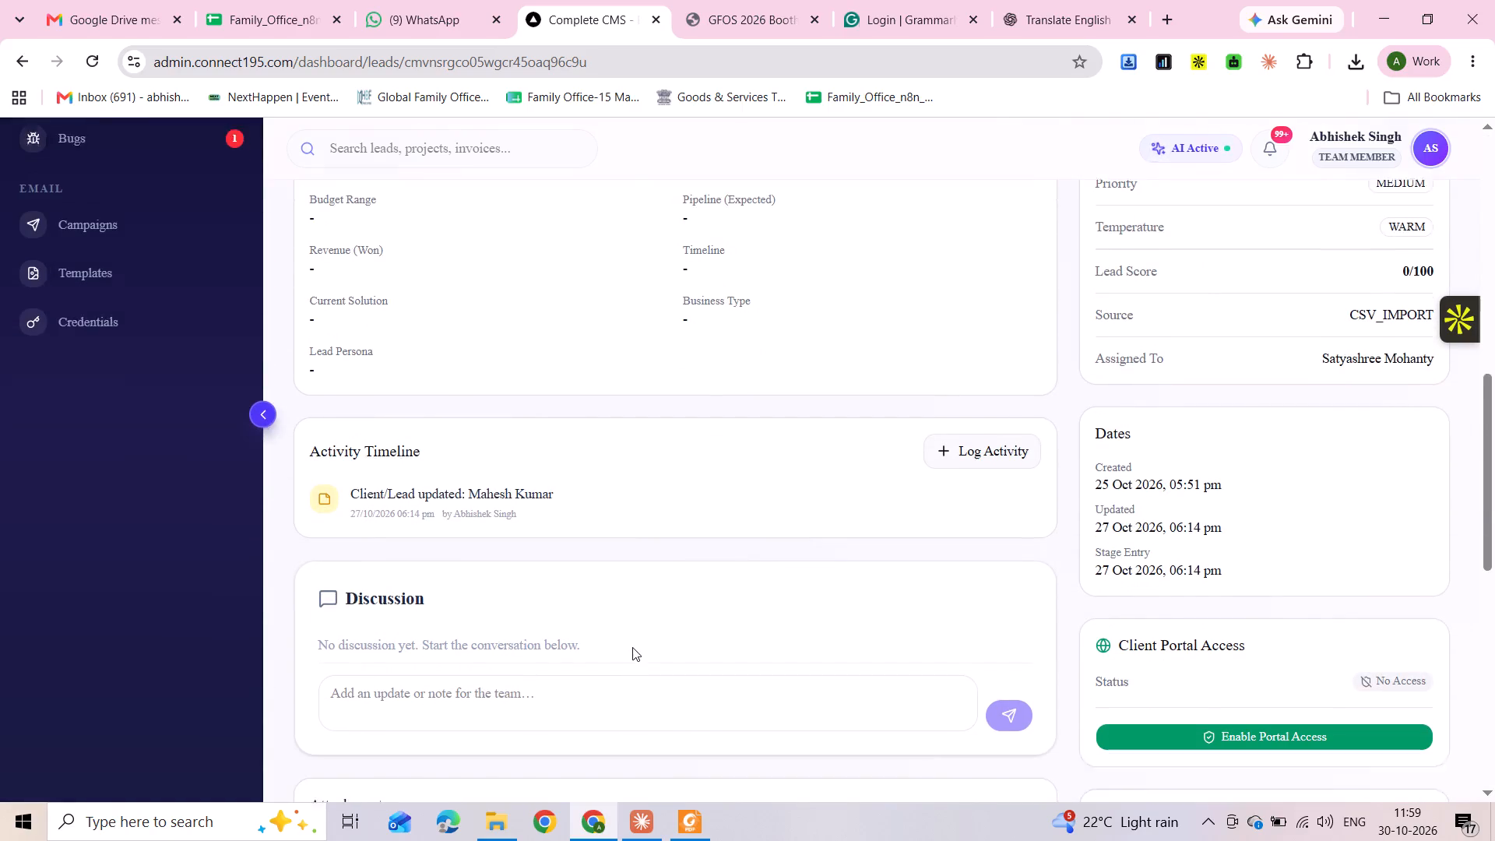
{"action": "scroll", "coordinate": [632, 647], "scroll_direction": "up", "scroll_amount": 16}
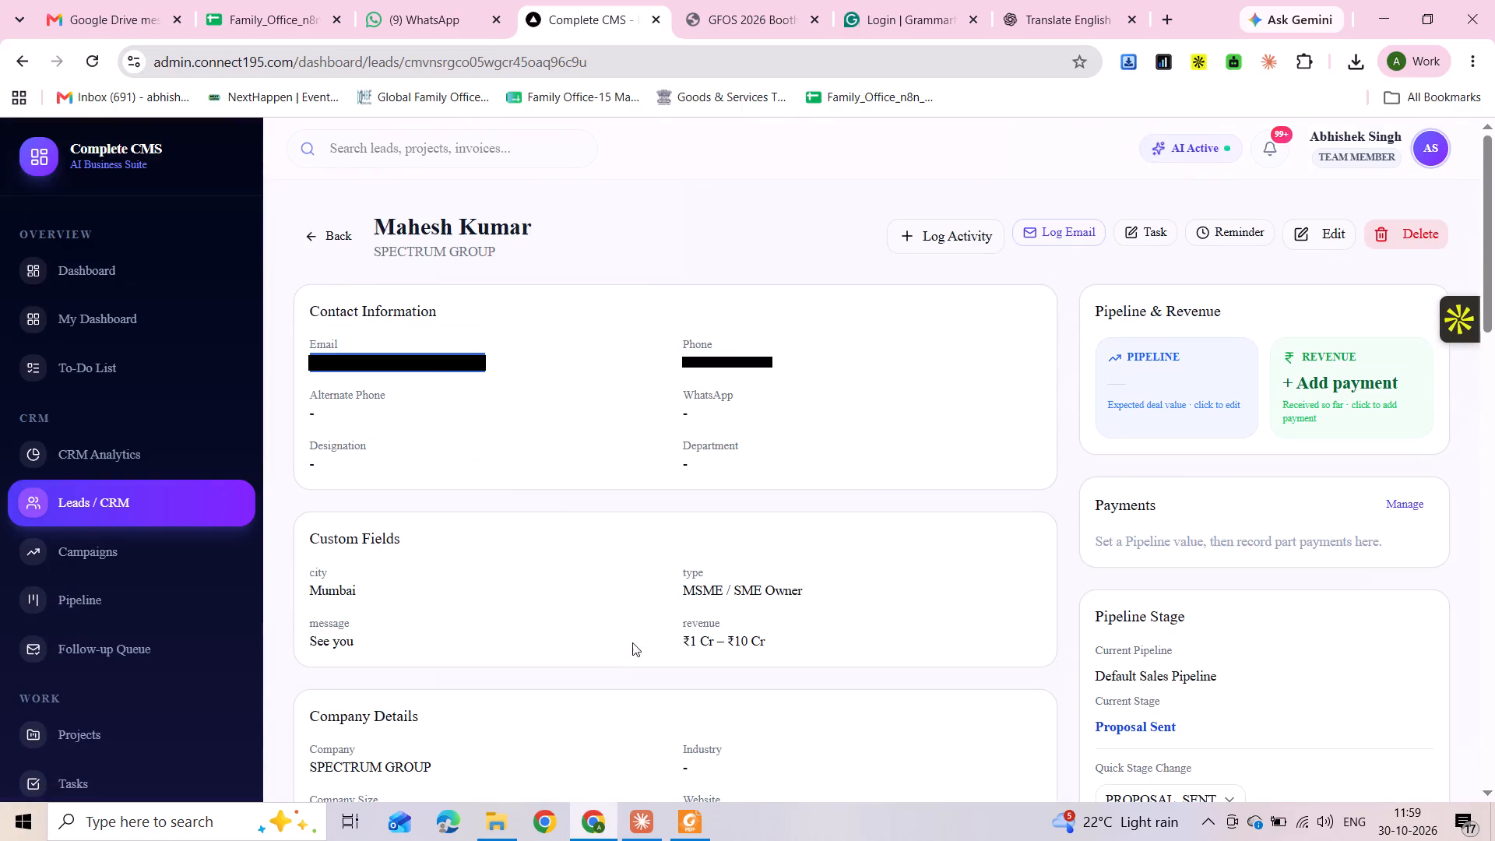
{"action": "scroll", "coordinate": [632, 642], "scroll_direction": "up", "scroll_amount": 1}
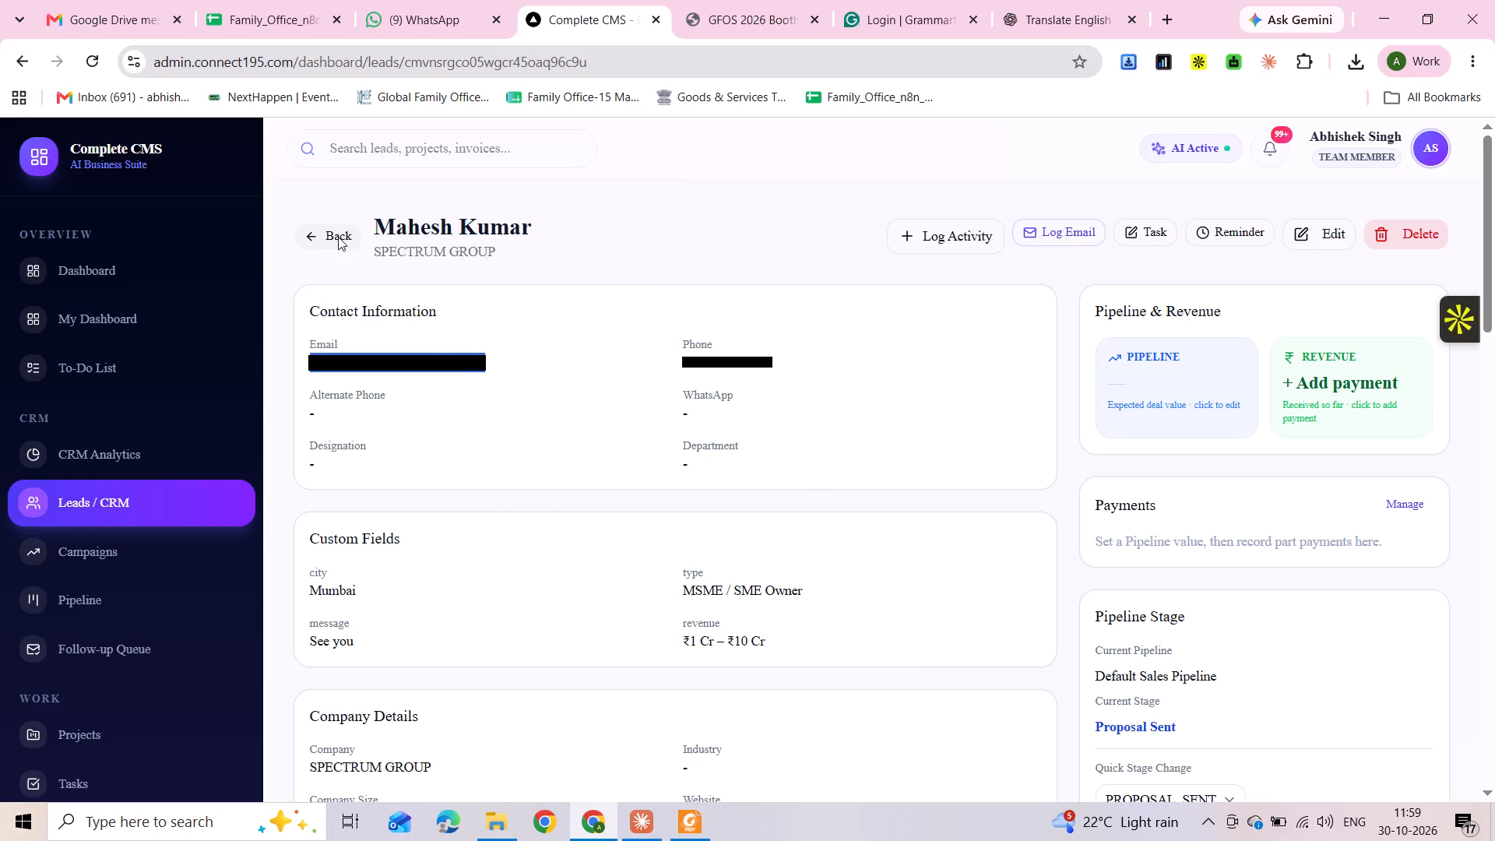
Post the discussion note "Invitation note send but the no is switchd off" on the Spectrum Group lead and return to the campaign's lead list.
{"action": "scroll", "coordinate": [421, 502], "scroll_direction": "down", "scroll_amount": 6}
{"action": "scroll", "coordinate": [550, 682], "scroll_direction": "down", "scroll_amount": 4}
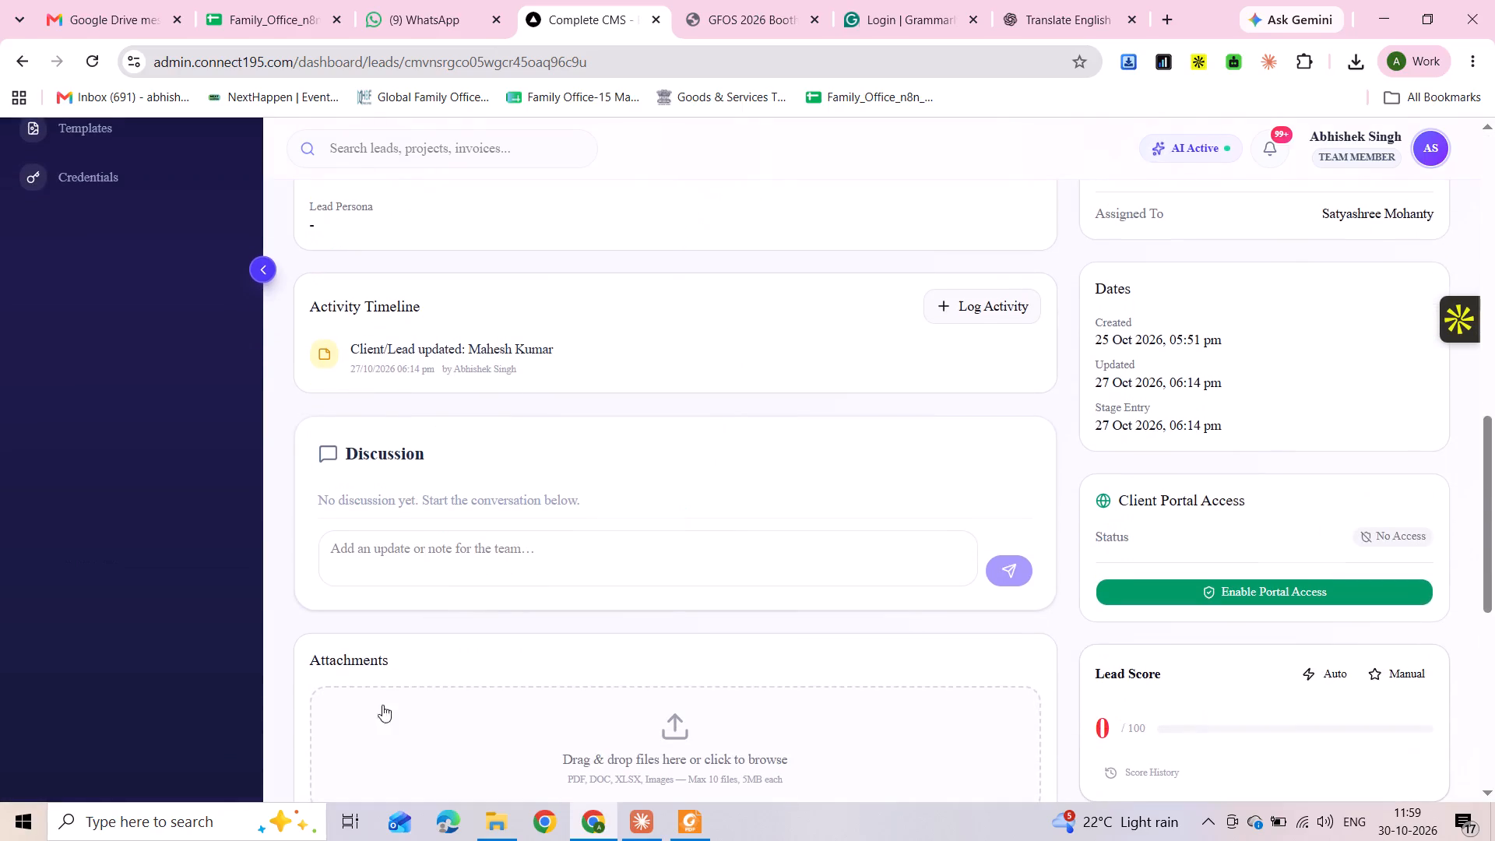
{"action": "left_click", "coordinate": [481, 534]}
{"action": "scroll", "coordinate": [474, 544], "scroll_direction": "up", "scroll_amount": 1}
{"action": "type", "text": "Invitation note send but the no is switch"}
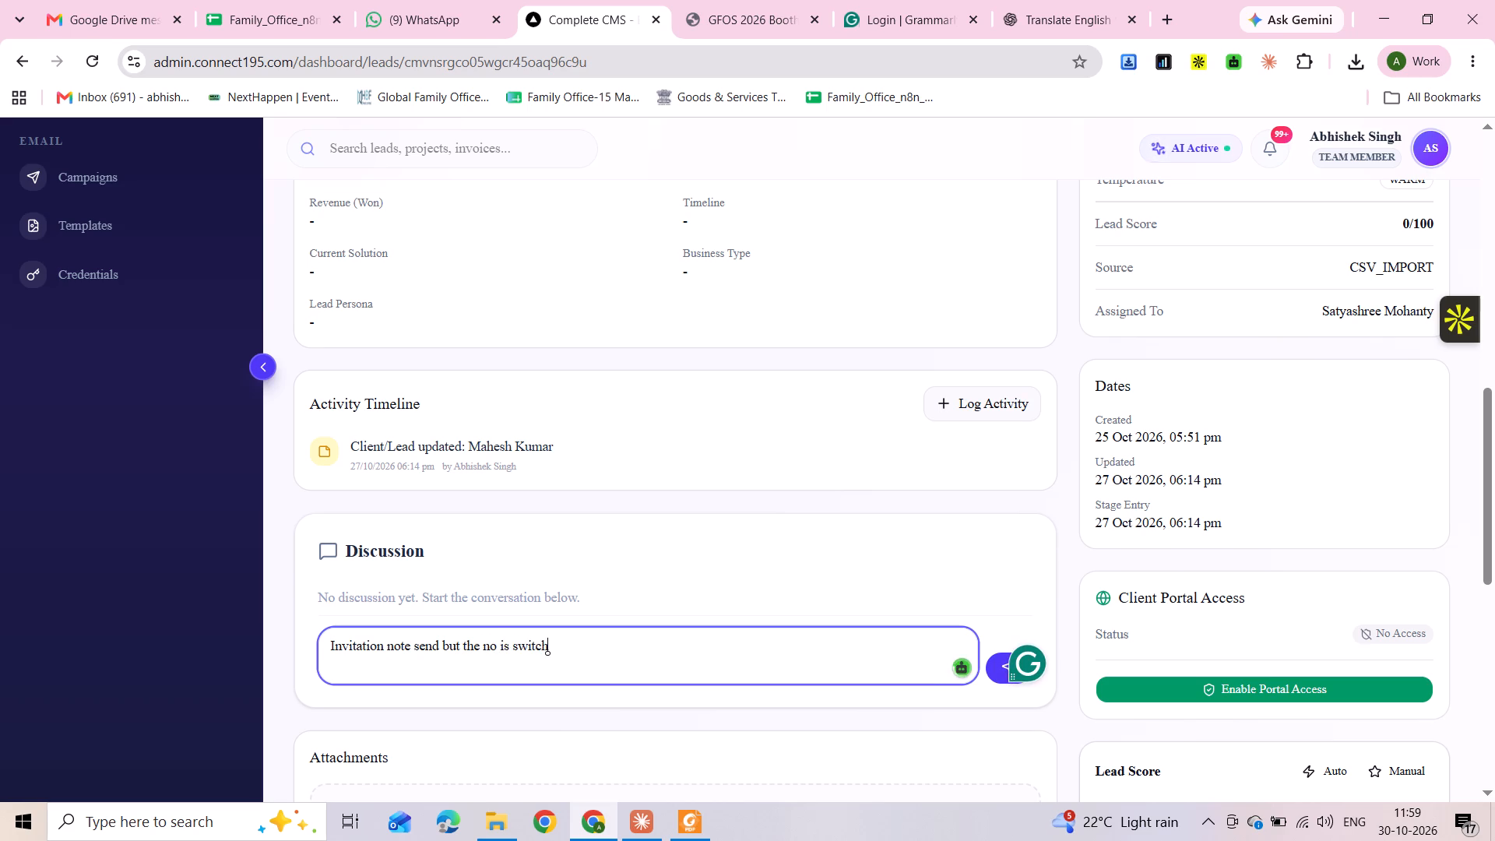
{"action": "type", "text": "d off"}
{"action": "key", "text": "space"}
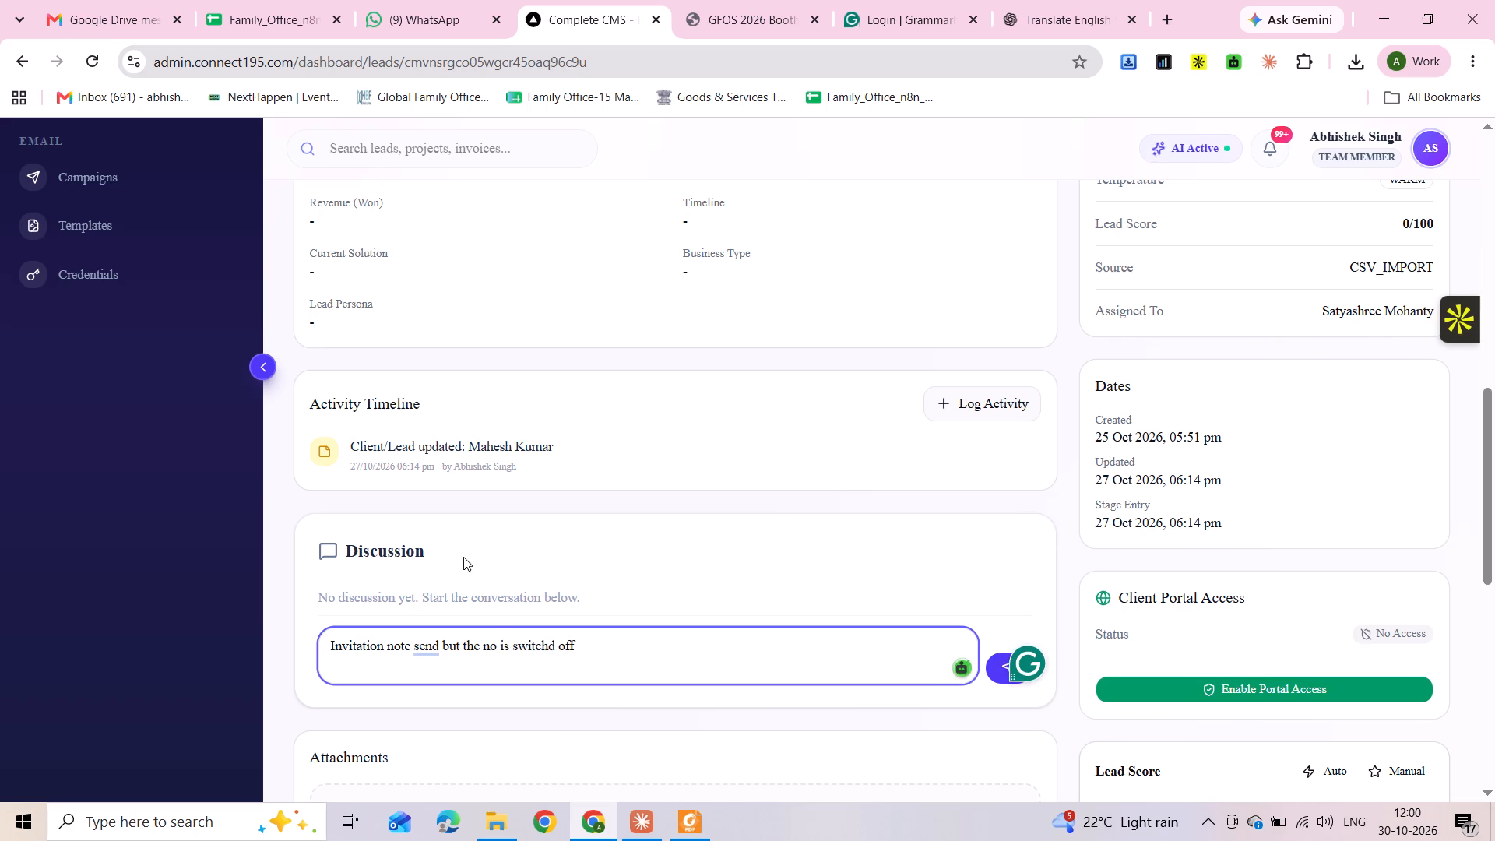
{"action": "left_click", "coordinate": [1007, 665]}
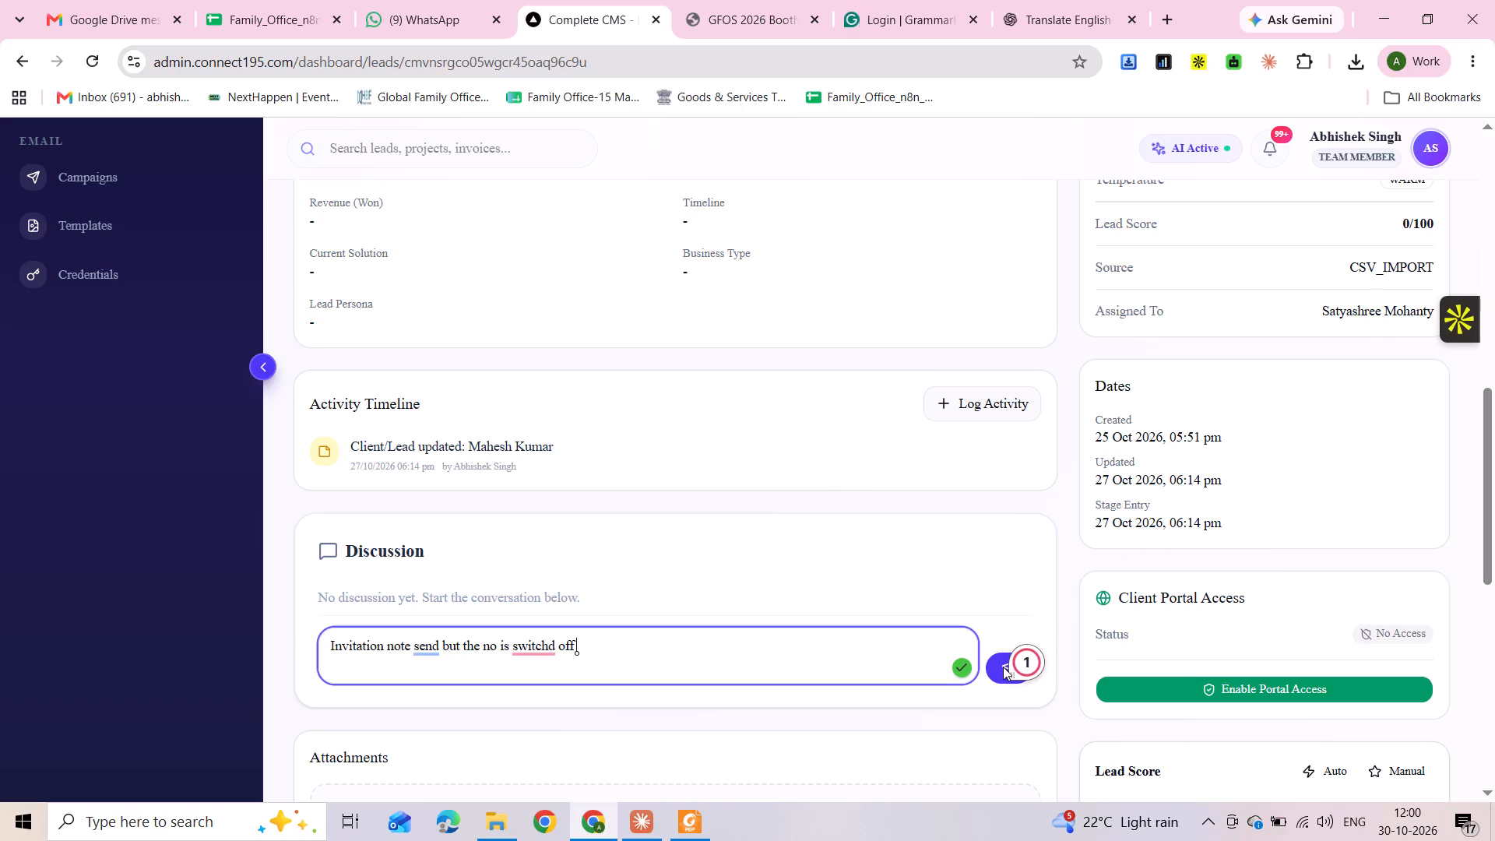
{"action": "left_click", "coordinate": [1003, 667]}
{"action": "left_click", "coordinate": [994, 669]}
{"action": "scroll", "coordinate": [860, 544], "scroll_direction": "up", "scroll_amount": 7}
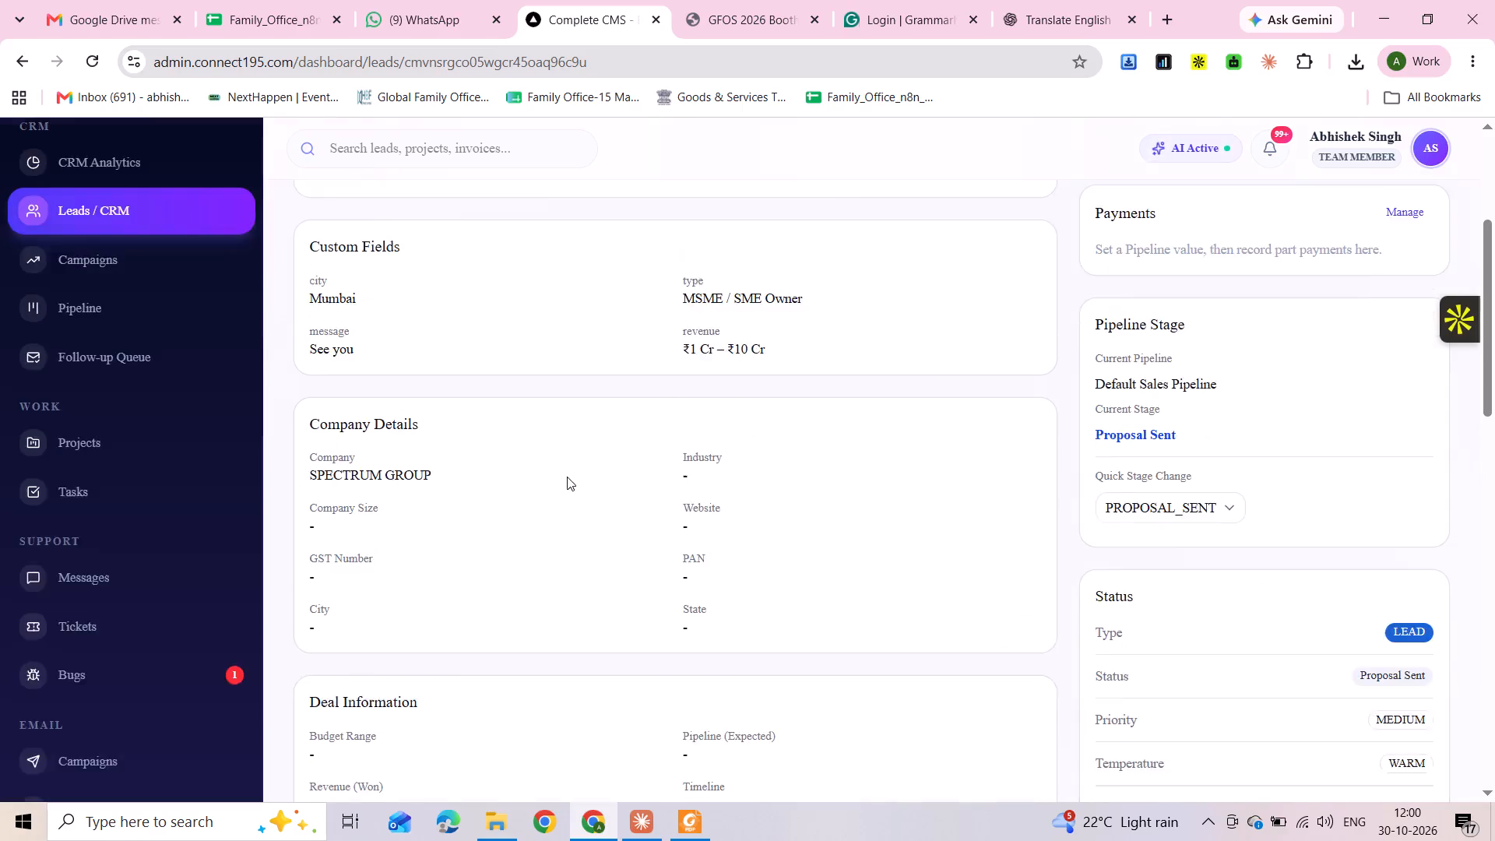
{"action": "scroll", "coordinate": [567, 477], "scroll_direction": "up", "scroll_amount": 10}
{"action": "left_click", "coordinate": [319, 231]}
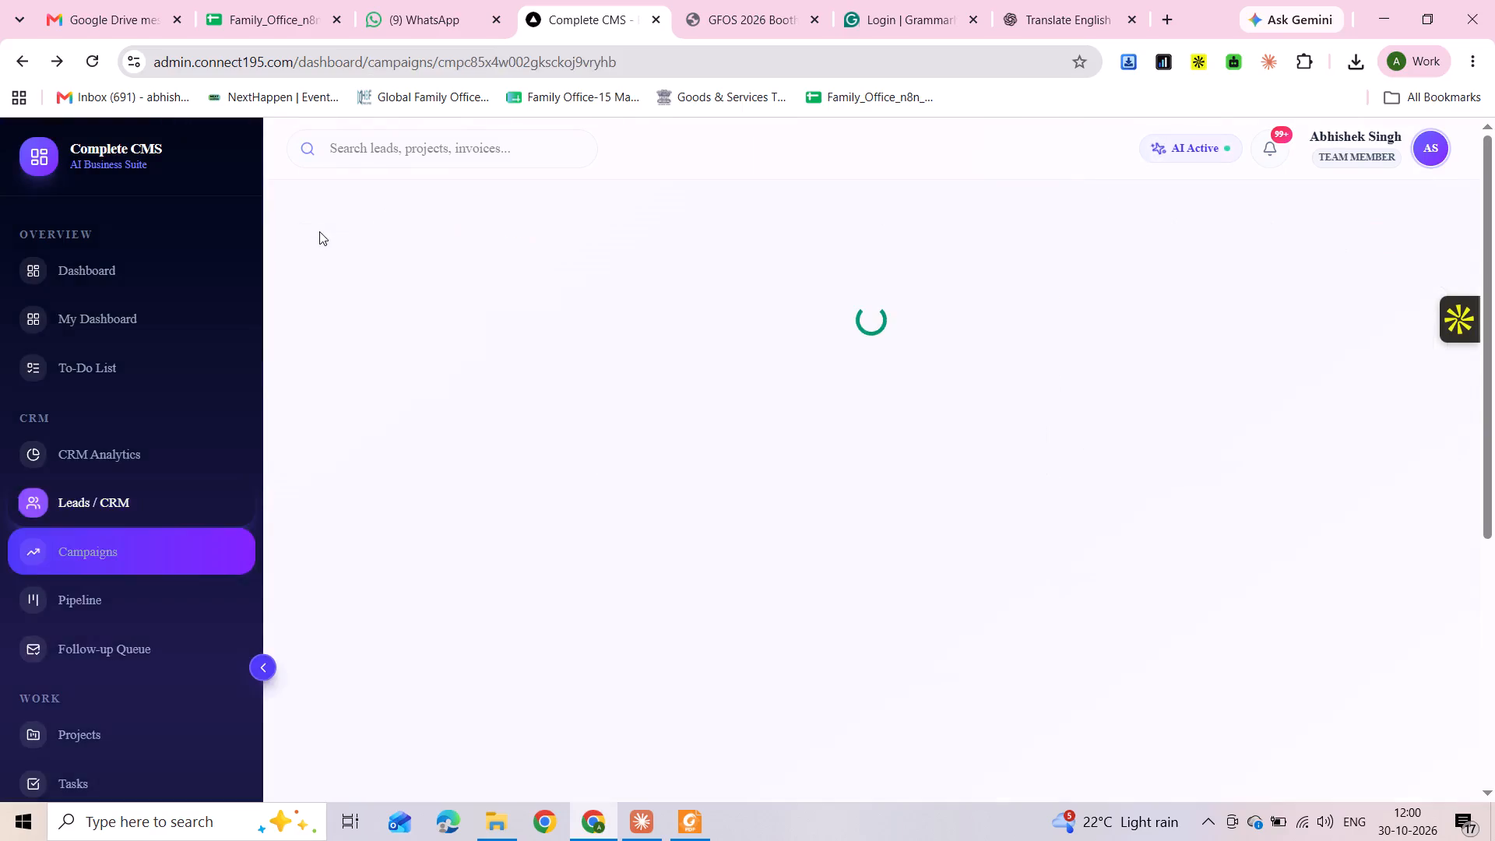
{"action": "scroll", "coordinate": [673, 548], "scroll_direction": "down", "scroll_amount": 2}
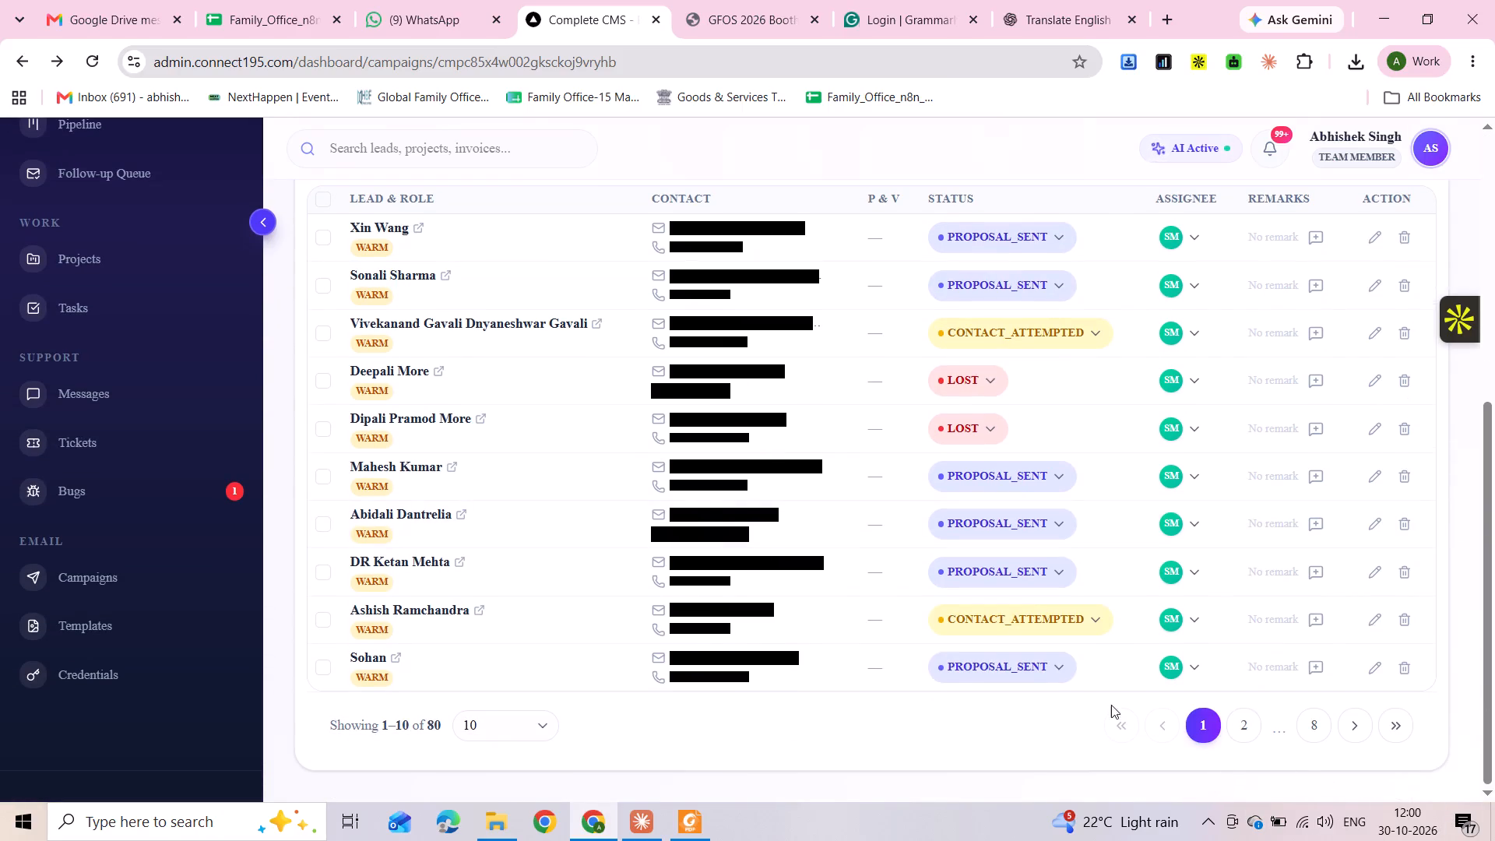
{"action": "left_click", "coordinate": [395, 513]}
{"action": "scroll", "coordinate": [444, 492], "scroll_direction": "down", "scroll_amount": 2}
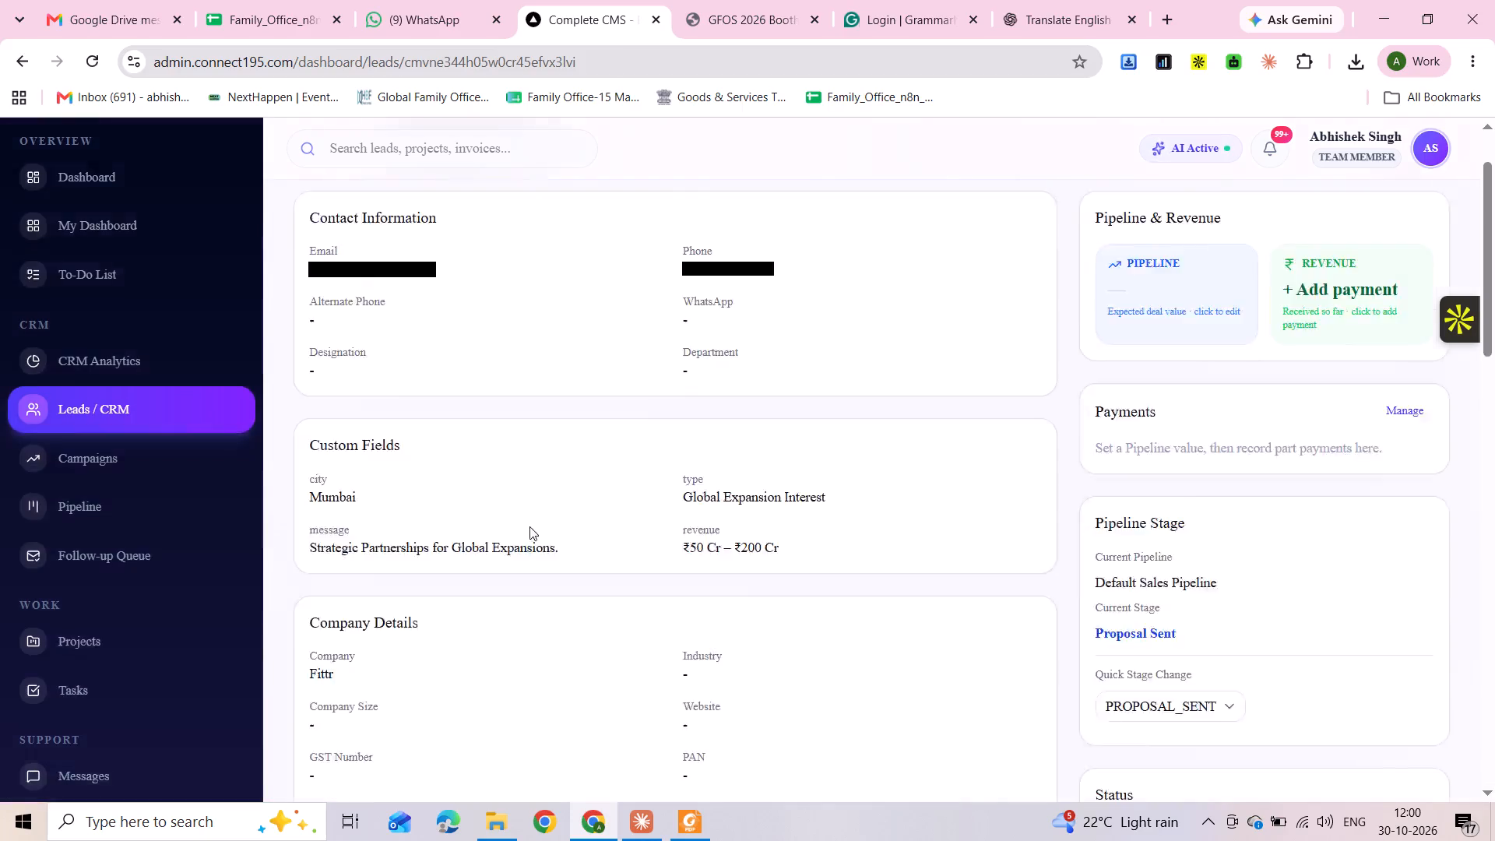
{"action": "scroll", "coordinate": [529, 526], "scroll_direction": "down", "scroll_amount": 8}
{"action": "scroll", "coordinate": [621, 575], "scroll_direction": "up", "scroll_amount": 5}
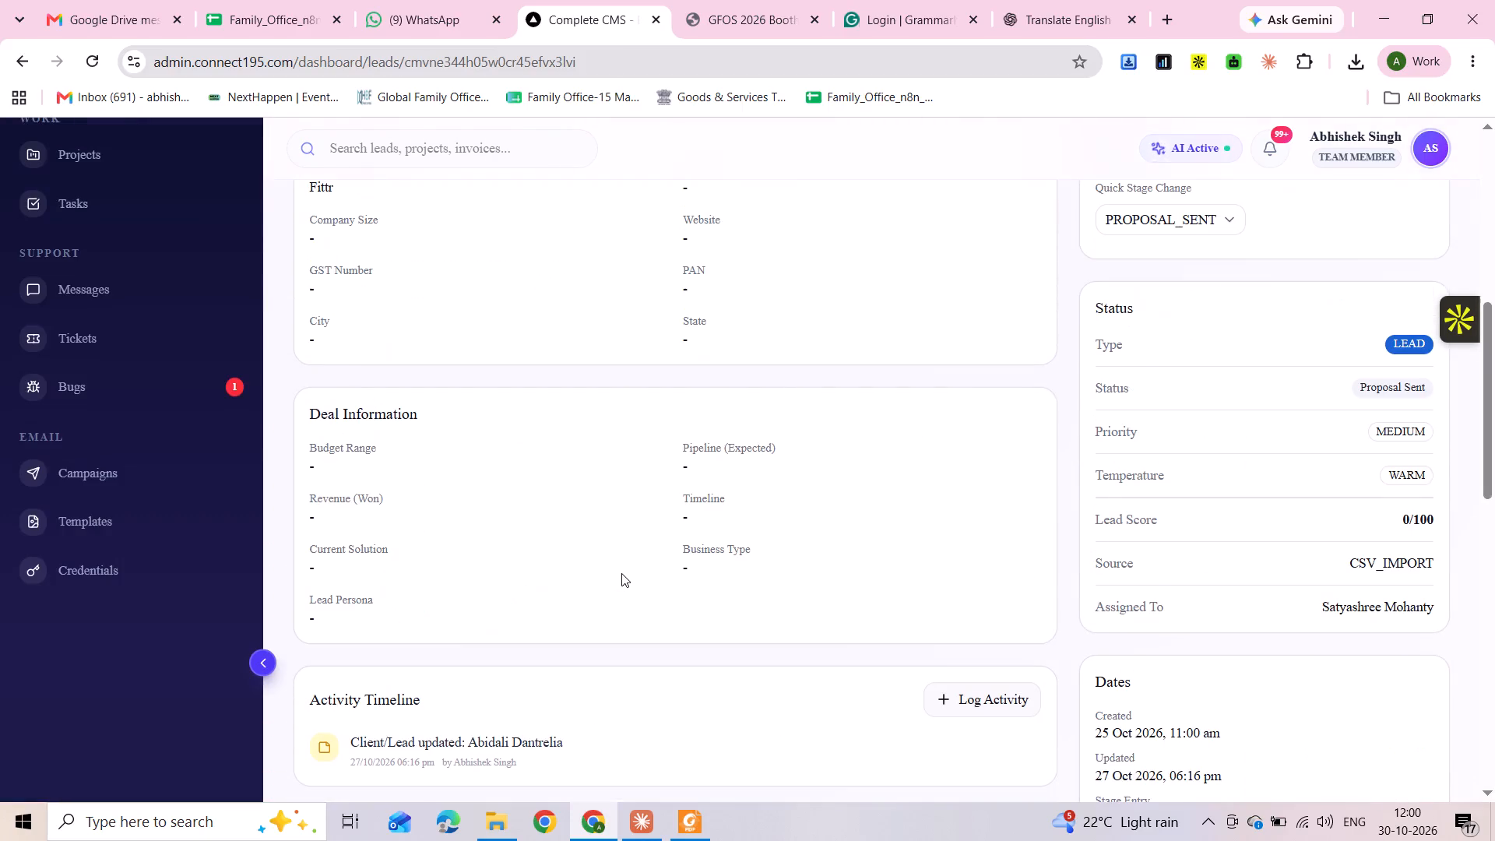
{"action": "scroll", "coordinate": [631, 566], "scroll_direction": "up", "scroll_amount": 6}
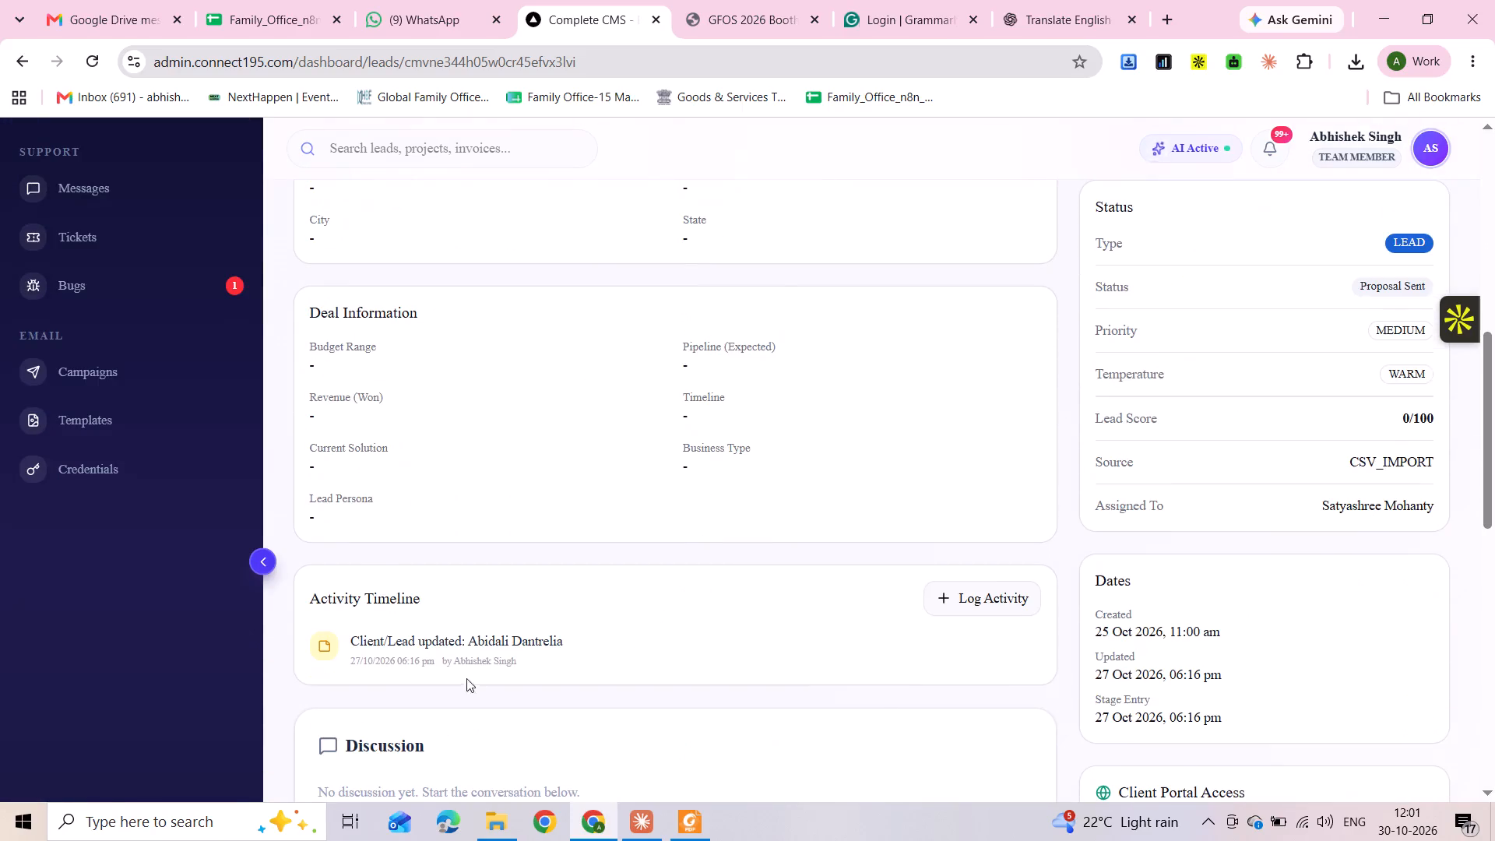
{"action": "scroll", "coordinate": [466, 681], "scroll_direction": "down", "scroll_amount": 2}
{"action": "left_click", "coordinate": [457, 671]}
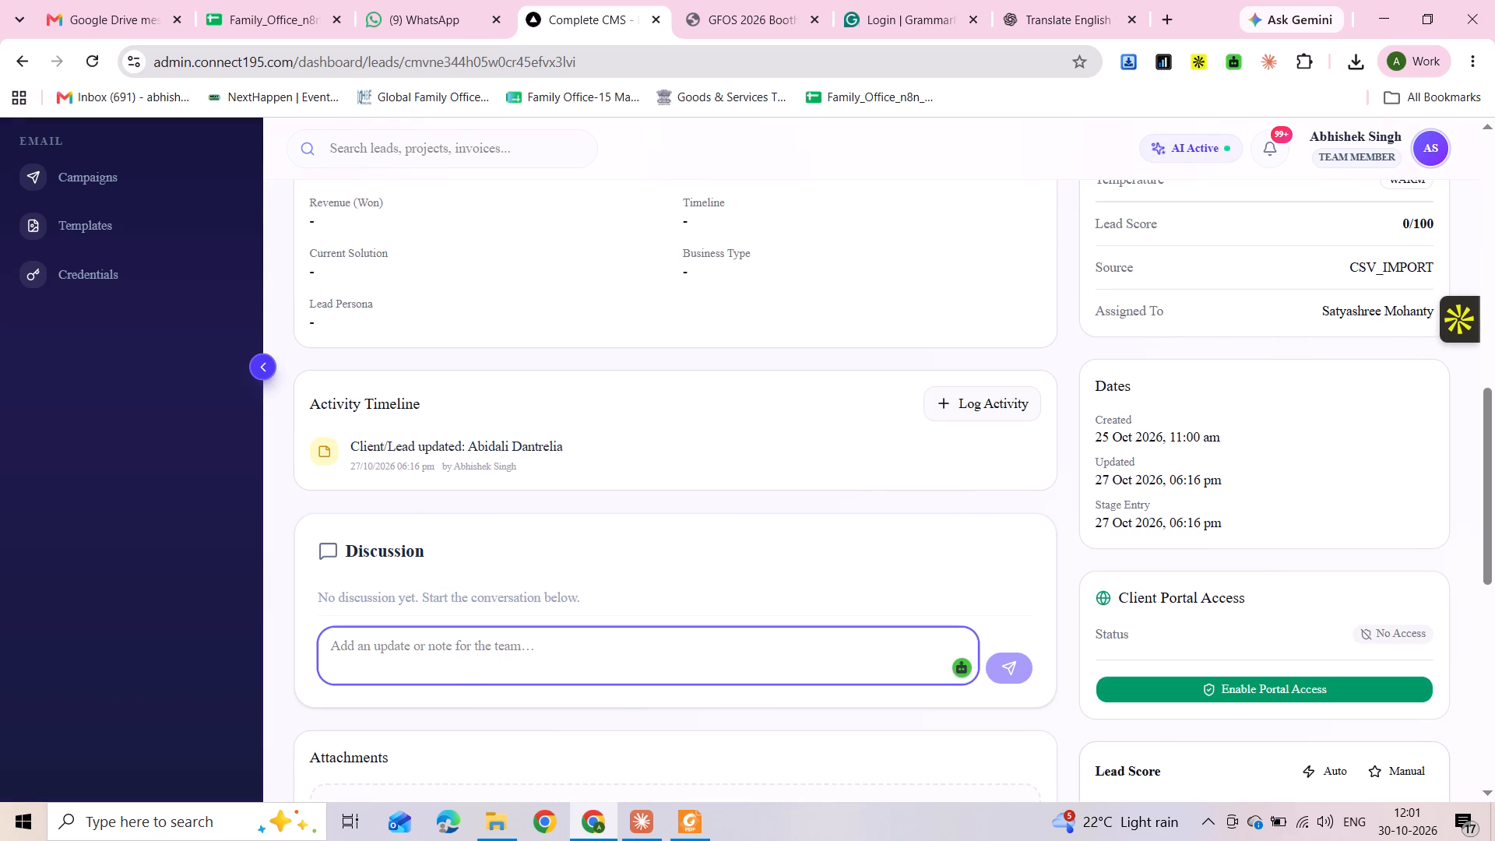
{"action": "type", "text": "call not picked"}
{"action": "key", "text": "space"}
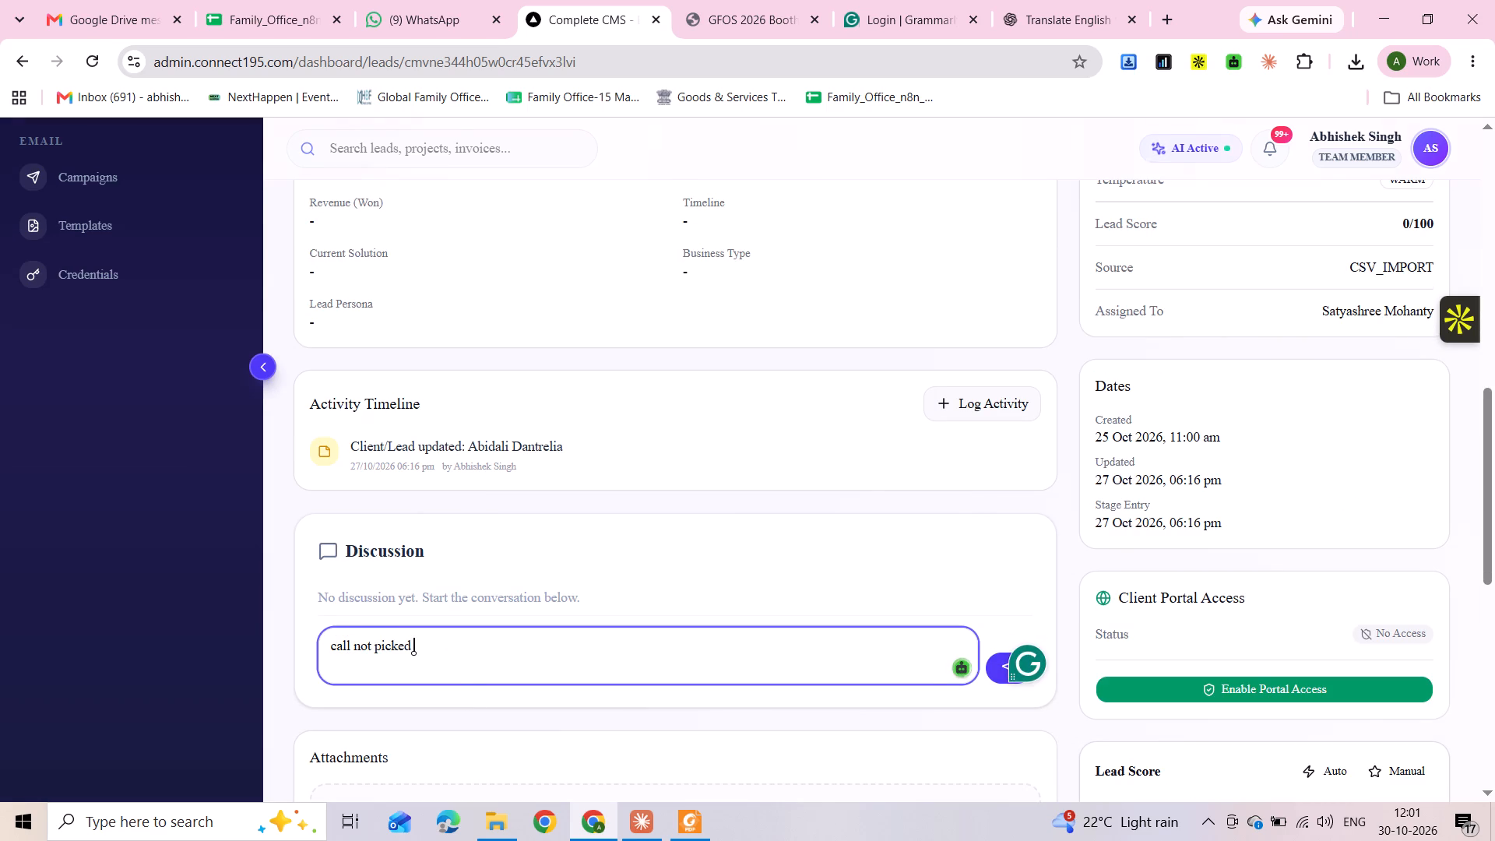
{"action": "left_click", "coordinate": [1000, 673]}
{"action": "scroll", "coordinate": [790, 391], "scroll_direction": "up", "scroll_amount": 20}
{"action": "scroll", "coordinate": [790, 391], "scroll_direction": "up", "scroll_amount": 2}
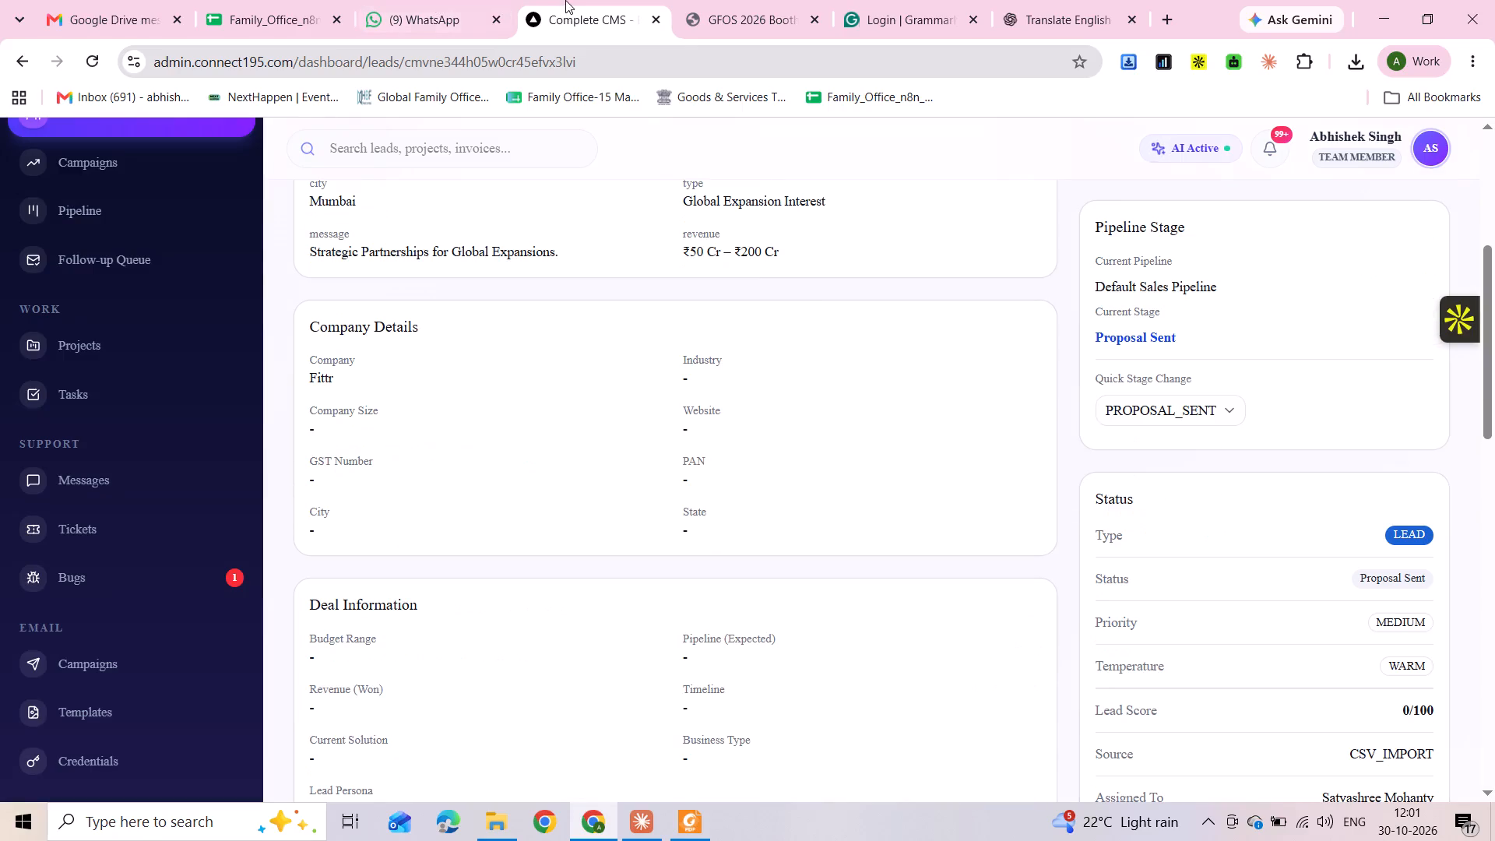
{"action": "scroll", "coordinate": [744, 396], "scroll_direction": "up", "scroll_amount": 12}
{"action": "left_click", "coordinate": [343, 233]}
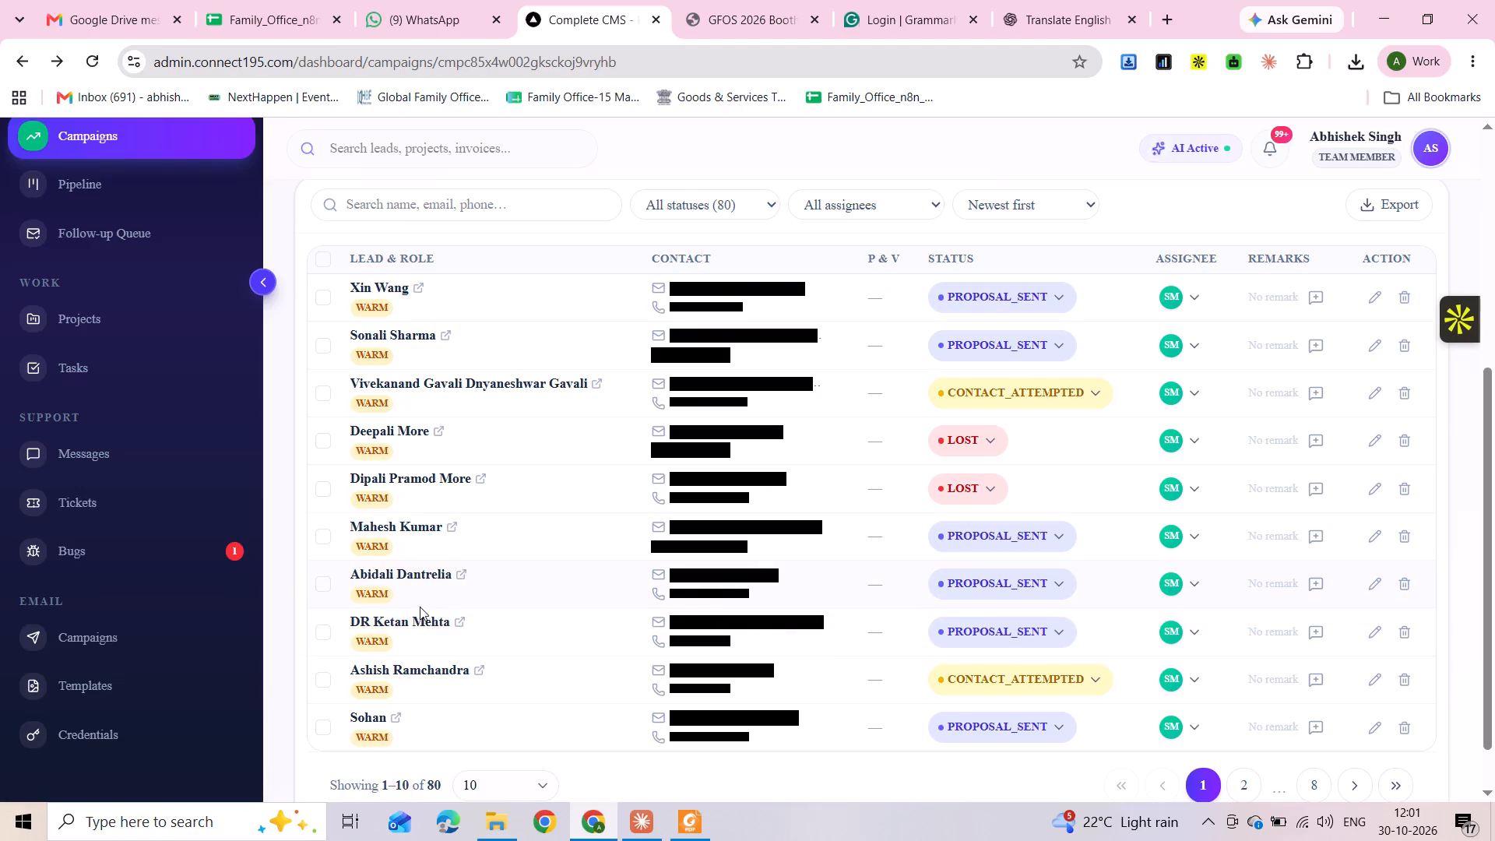
Change the status of the seventh listed lead, the one from Fittr, in the campaign's lead list.
{"action": "left_click", "coordinate": [1045, 586]}
{"action": "left_click", "coordinate": [973, 533]}
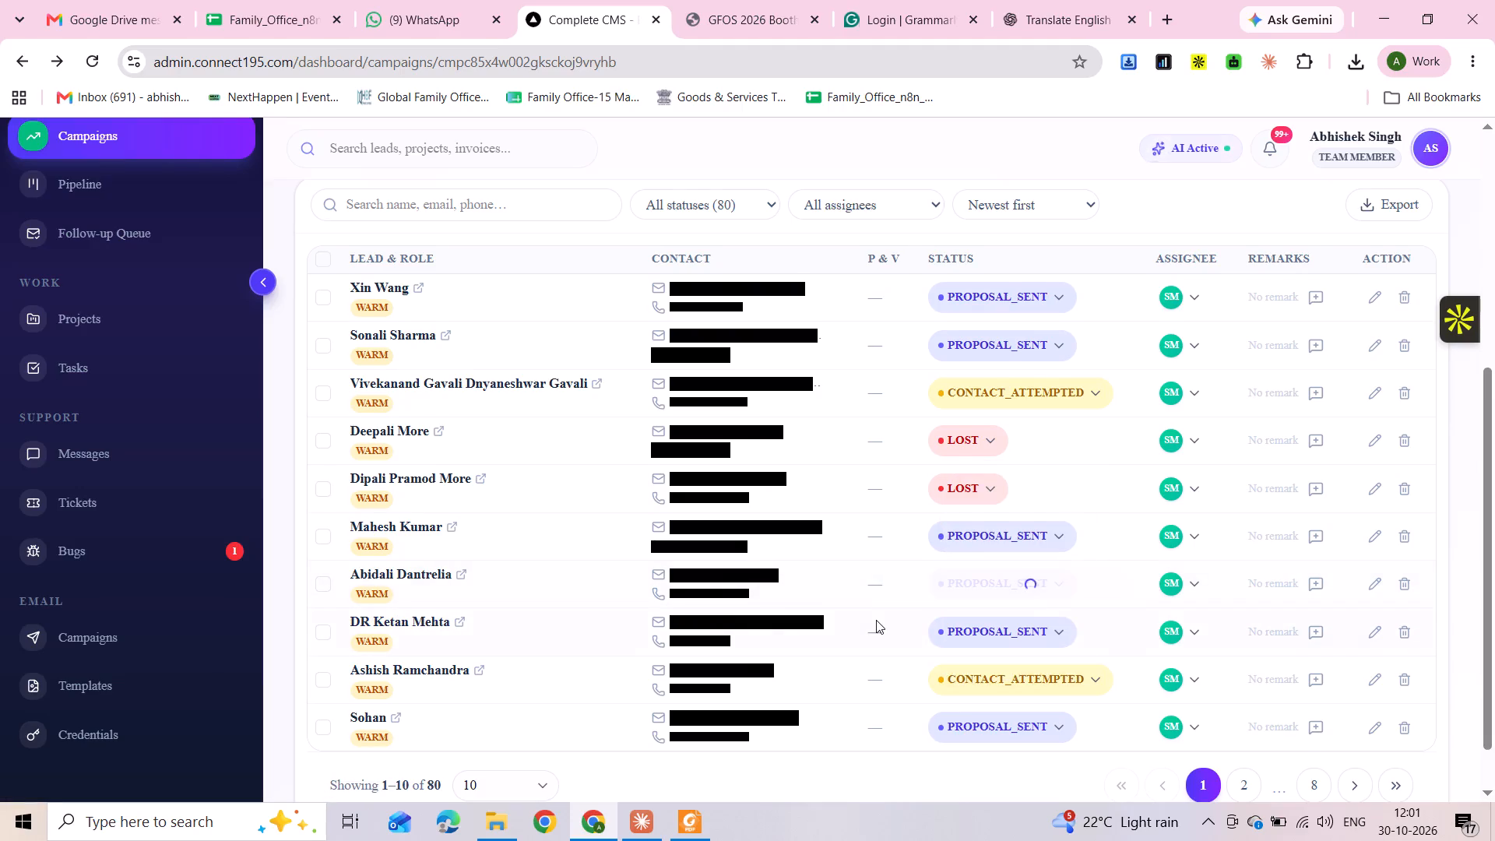
{"action": "scroll", "coordinate": [876, 620], "scroll_direction": "down", "scroll_amount": 1}
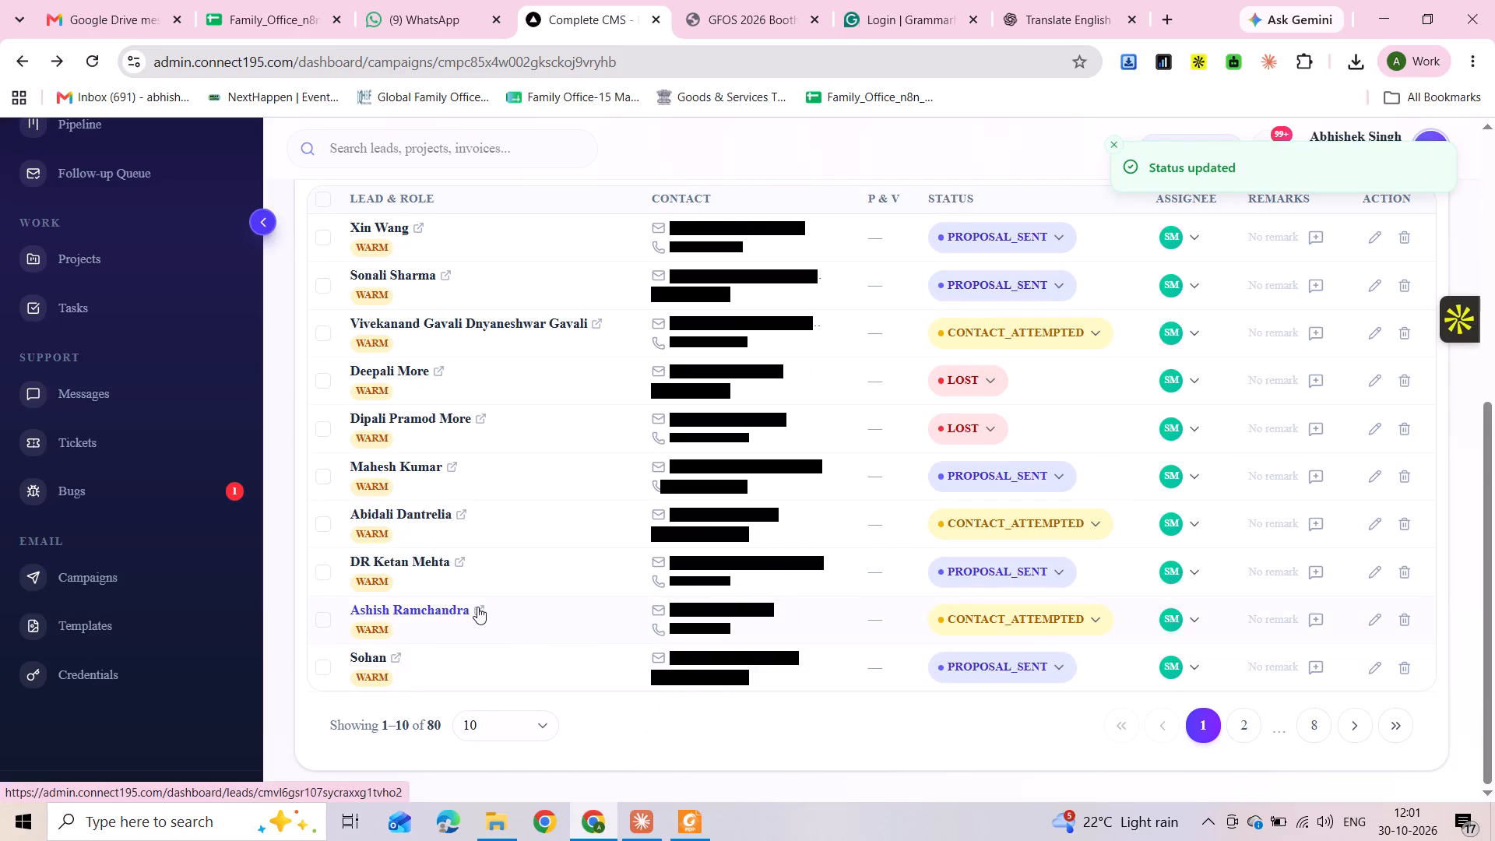
{"action": "left_click", "coordinate": [417, 563]}
{"action": "scroll", "coordinate": [572, 568], "scroll_direction": "down", "scroll_amount": 4}
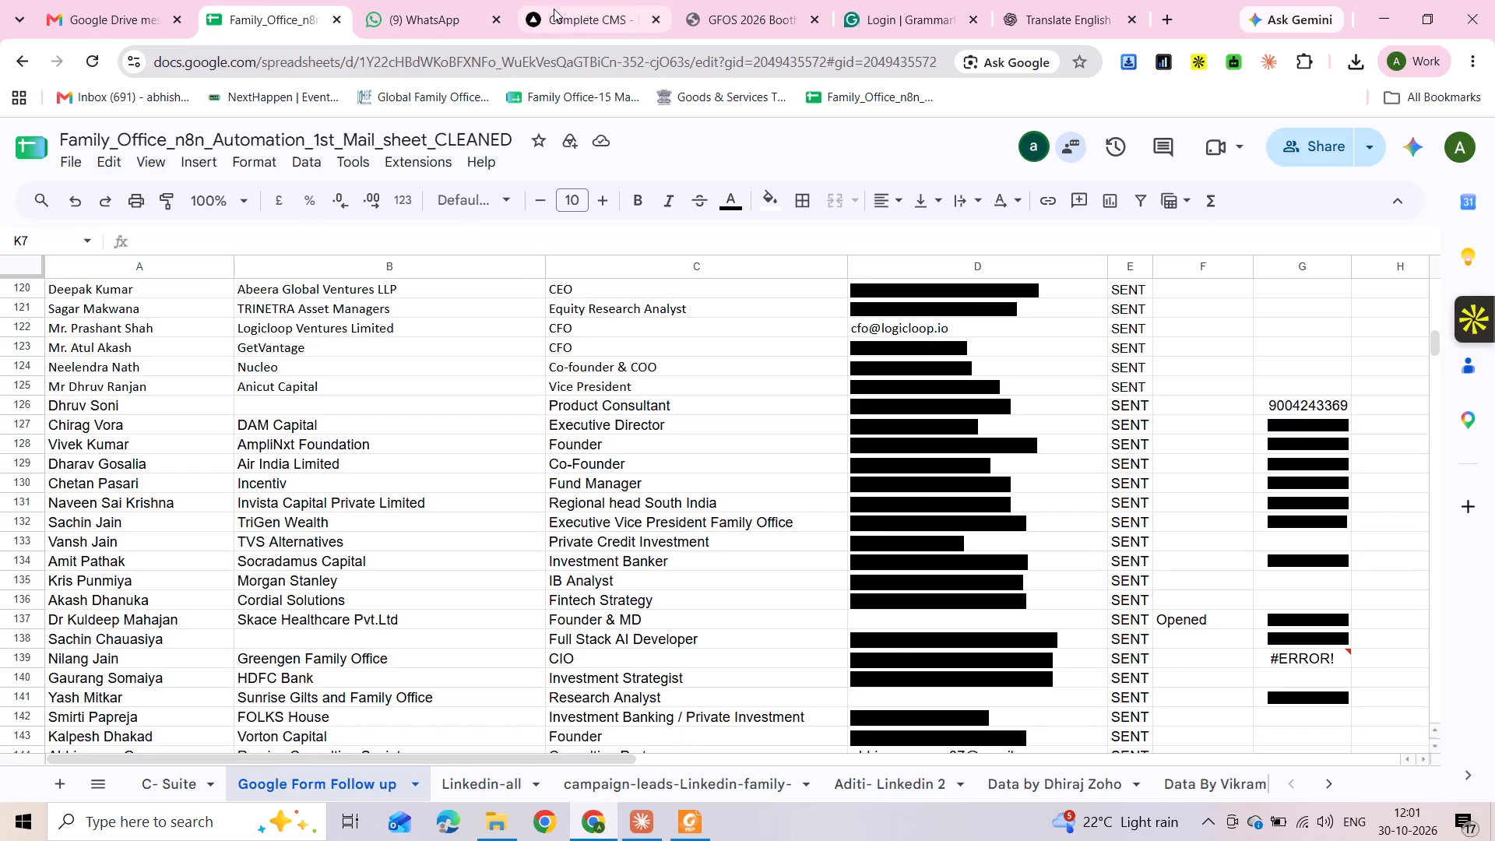
{"action": "left_click", "coordinate": [555, 9]}
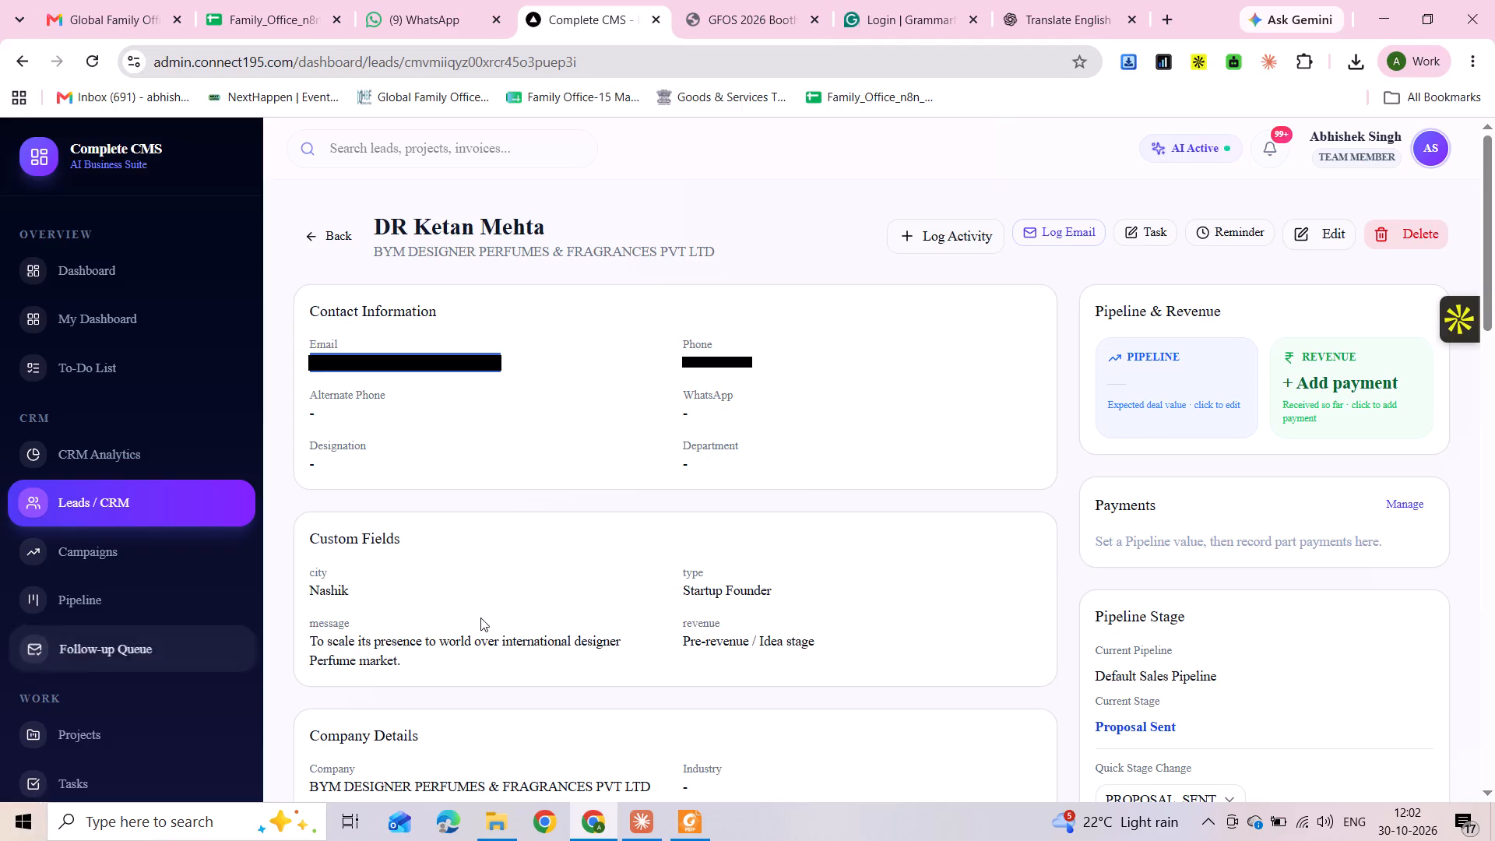
Examine the BYM Designer Perfumes & Fragrances lead's custom fields, company and deal details, status, activity timeline, discussion and contact information.
{"action": "scroll", "coordinate": [539, 571], "scroll_direction": "down", "scroll_amount": 2}
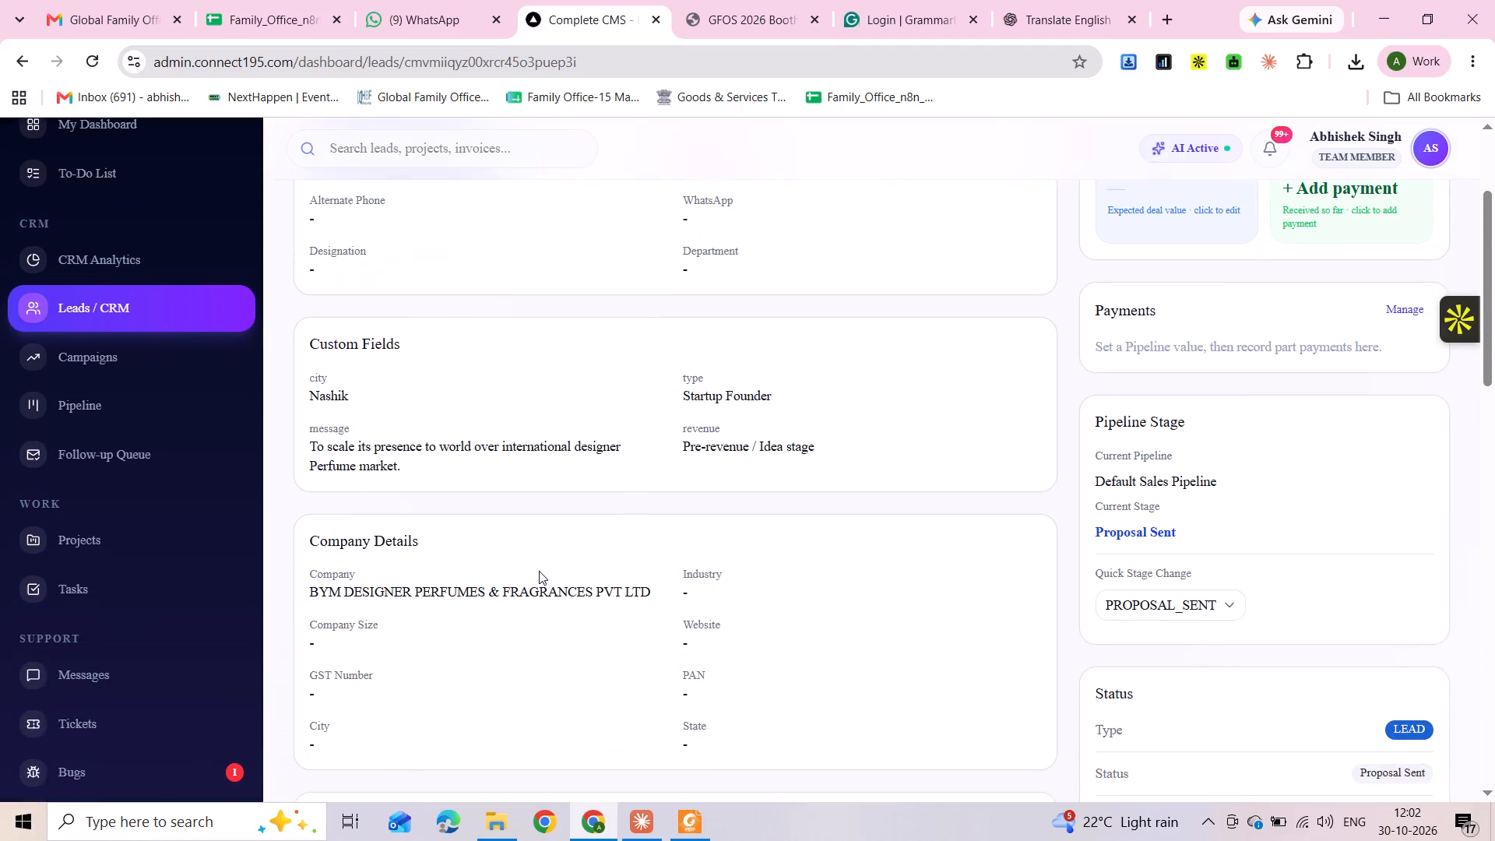
{"action": "scroll", "coordinate": [539, 581], "scroll_direction": "down", "scroll_amount": 2}
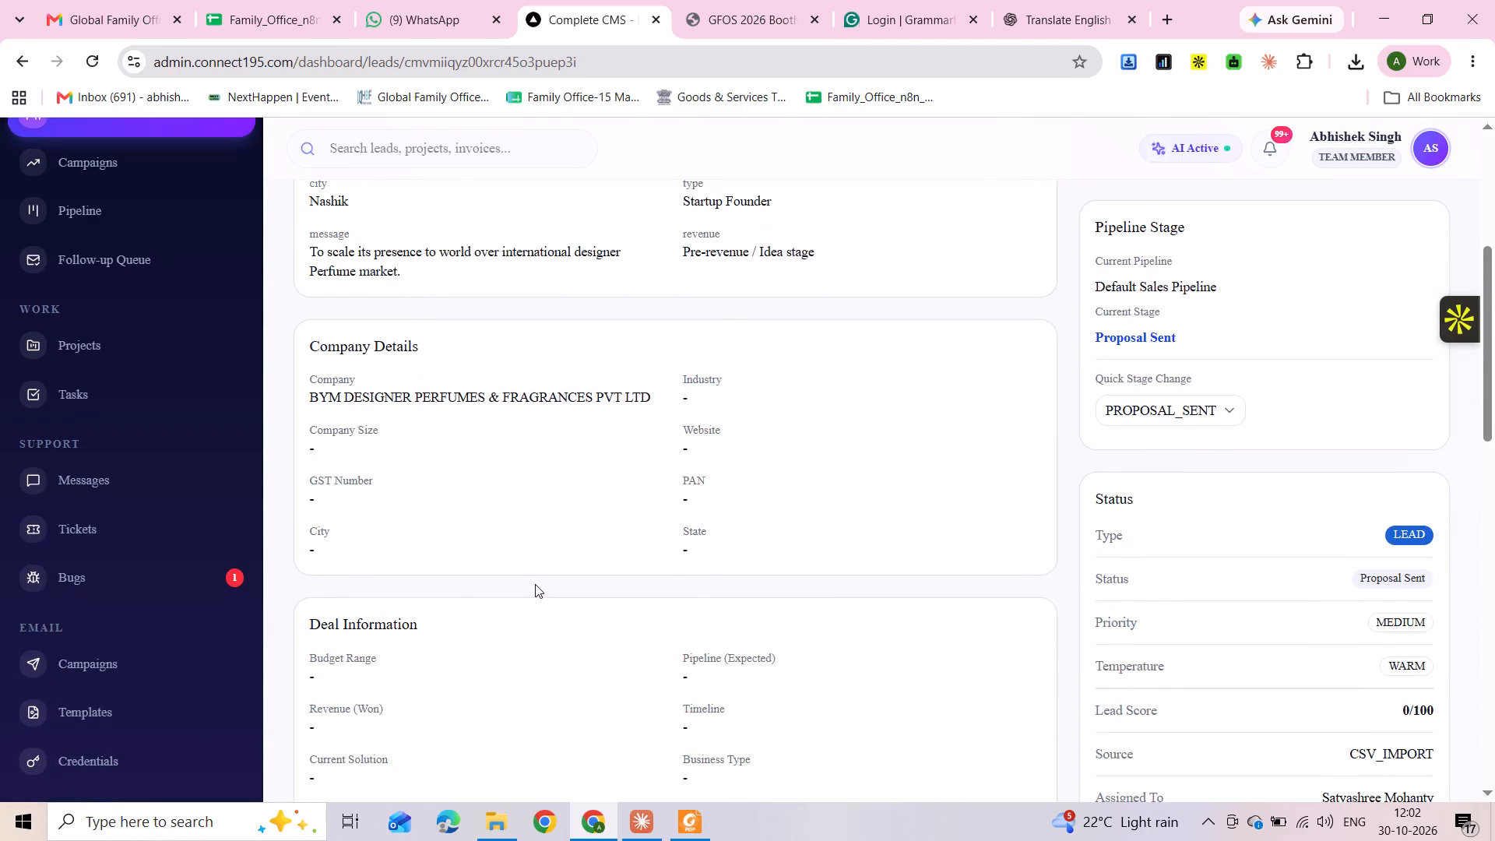
{"action": "scroll", "coordinate": [543, 603], "scroll_direction": "down", "scroll_amount": 3}
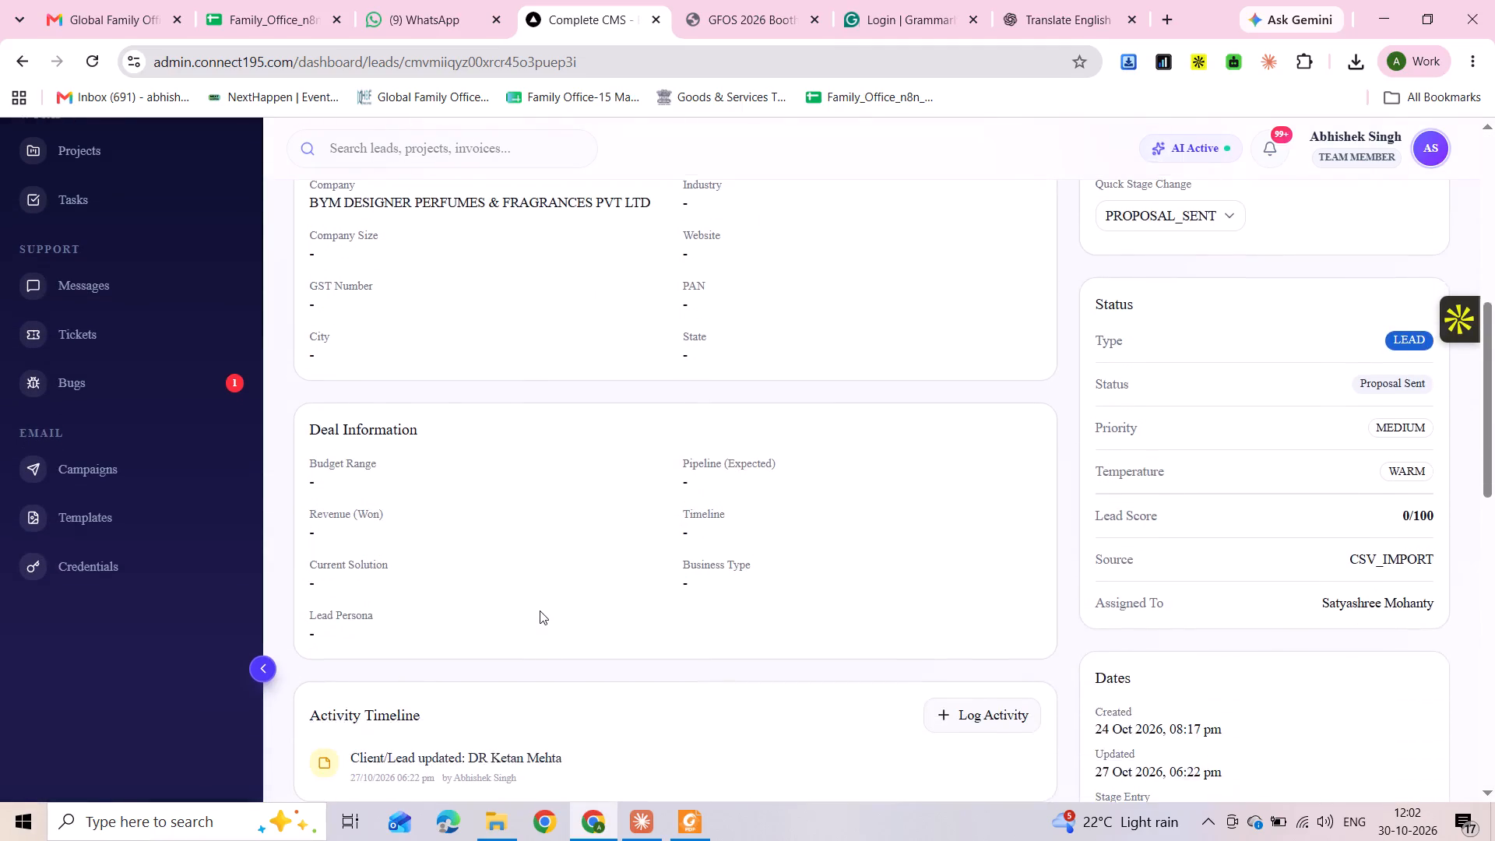
{"action": "scroll", "coordinate": [540, 611], "scroll_direction": "down", "scroll_amount": 2}
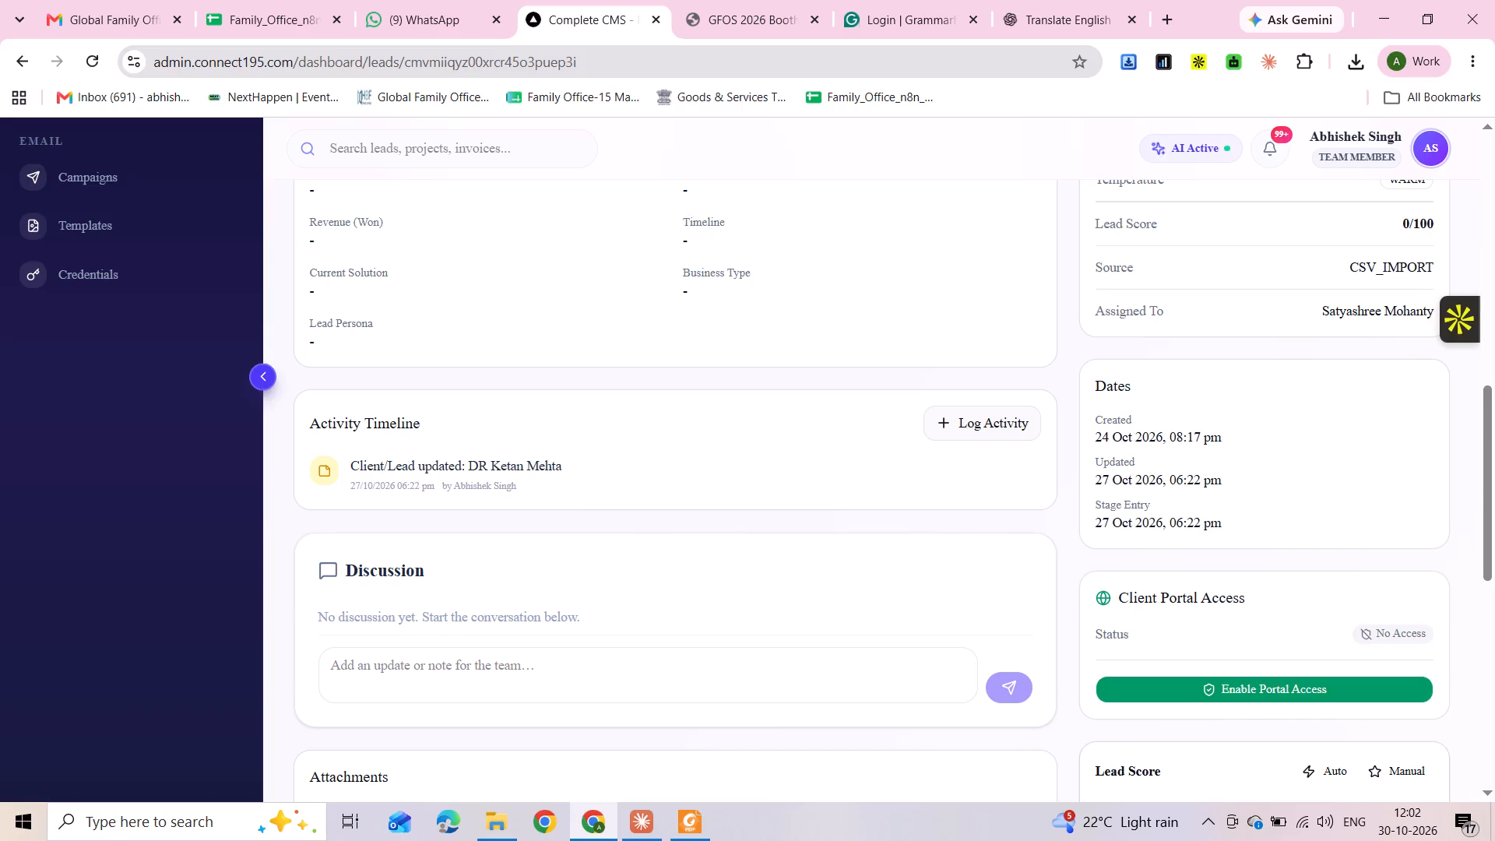
{"action": "scroll", "coordinate": [522, 677], "scroll_direction": "up", "scroll_amount": 6}
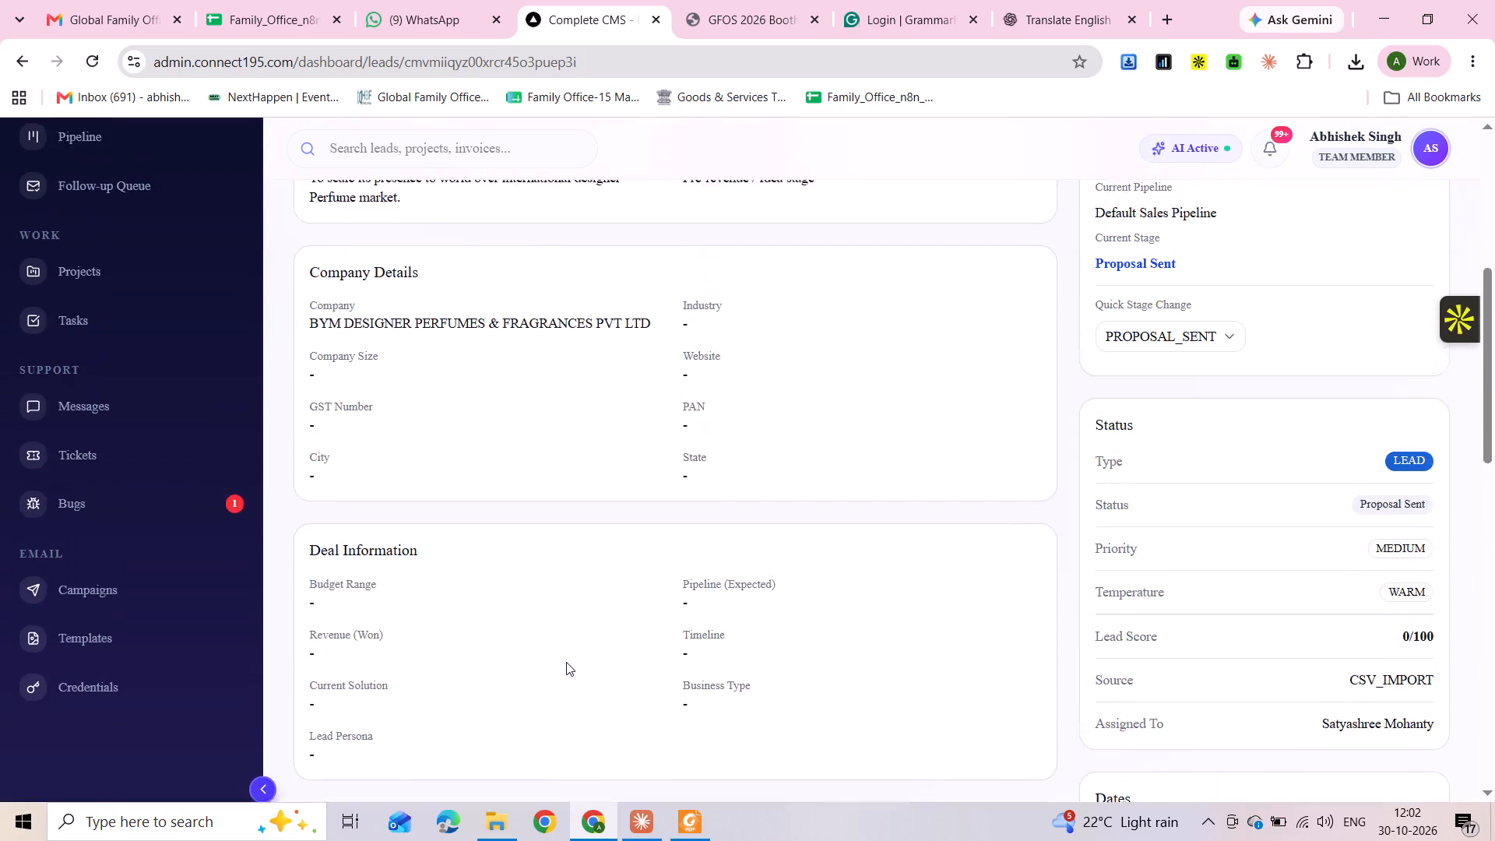
{"action": "scroll", "coordinate": [566, 662], "scroll_direction": "up", "scroll_amount": 4}
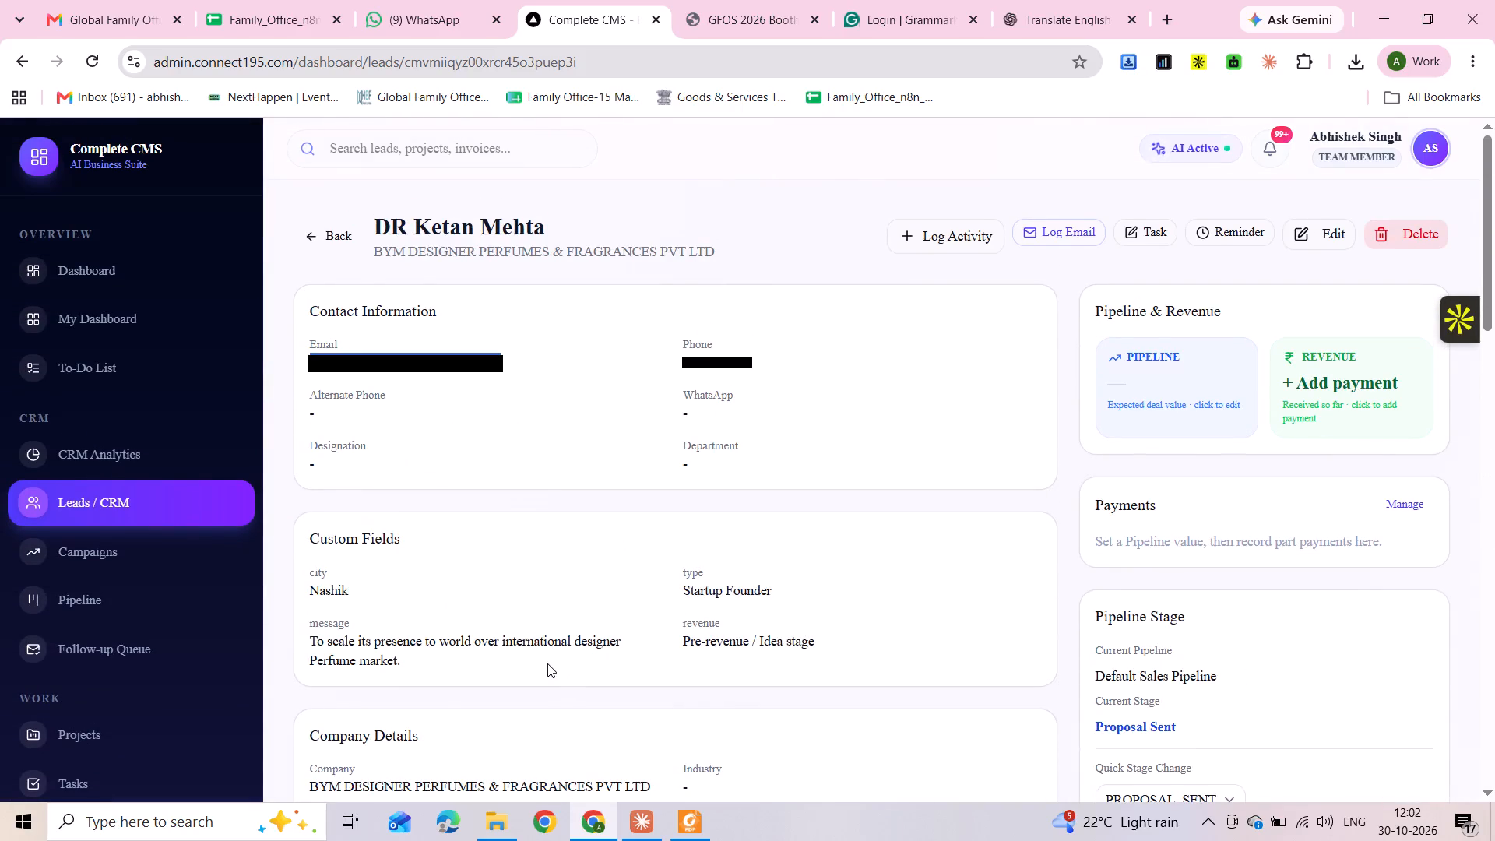
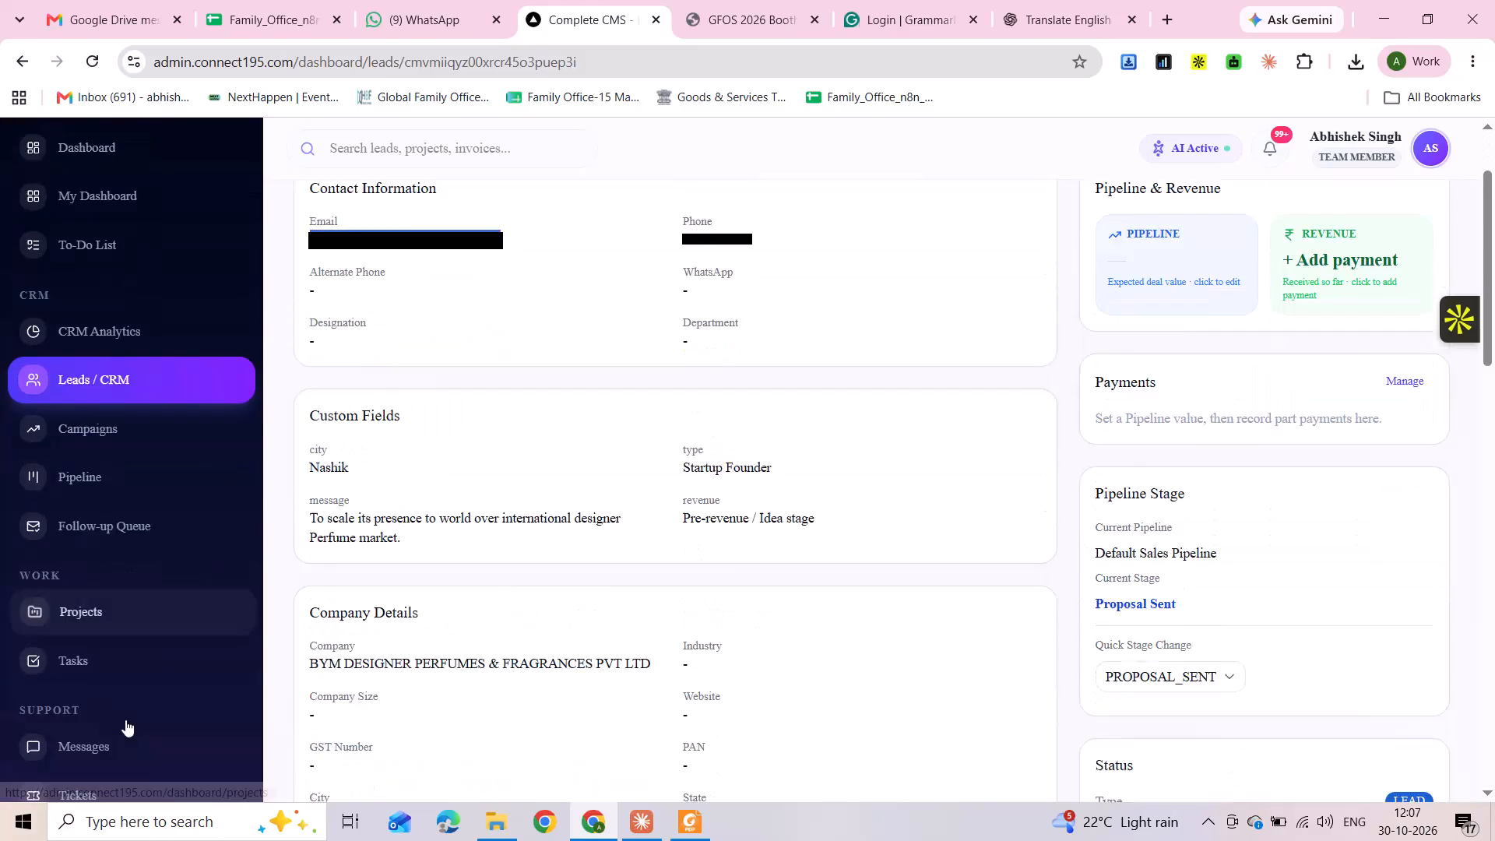
Start a discussion note on the BYM Designer Perfumes & Fragrances lead with the words "He is".
{"action": "scroll", "coordinate": [581, 510], "scroll_direction": "down", "scroll_amount": 2}
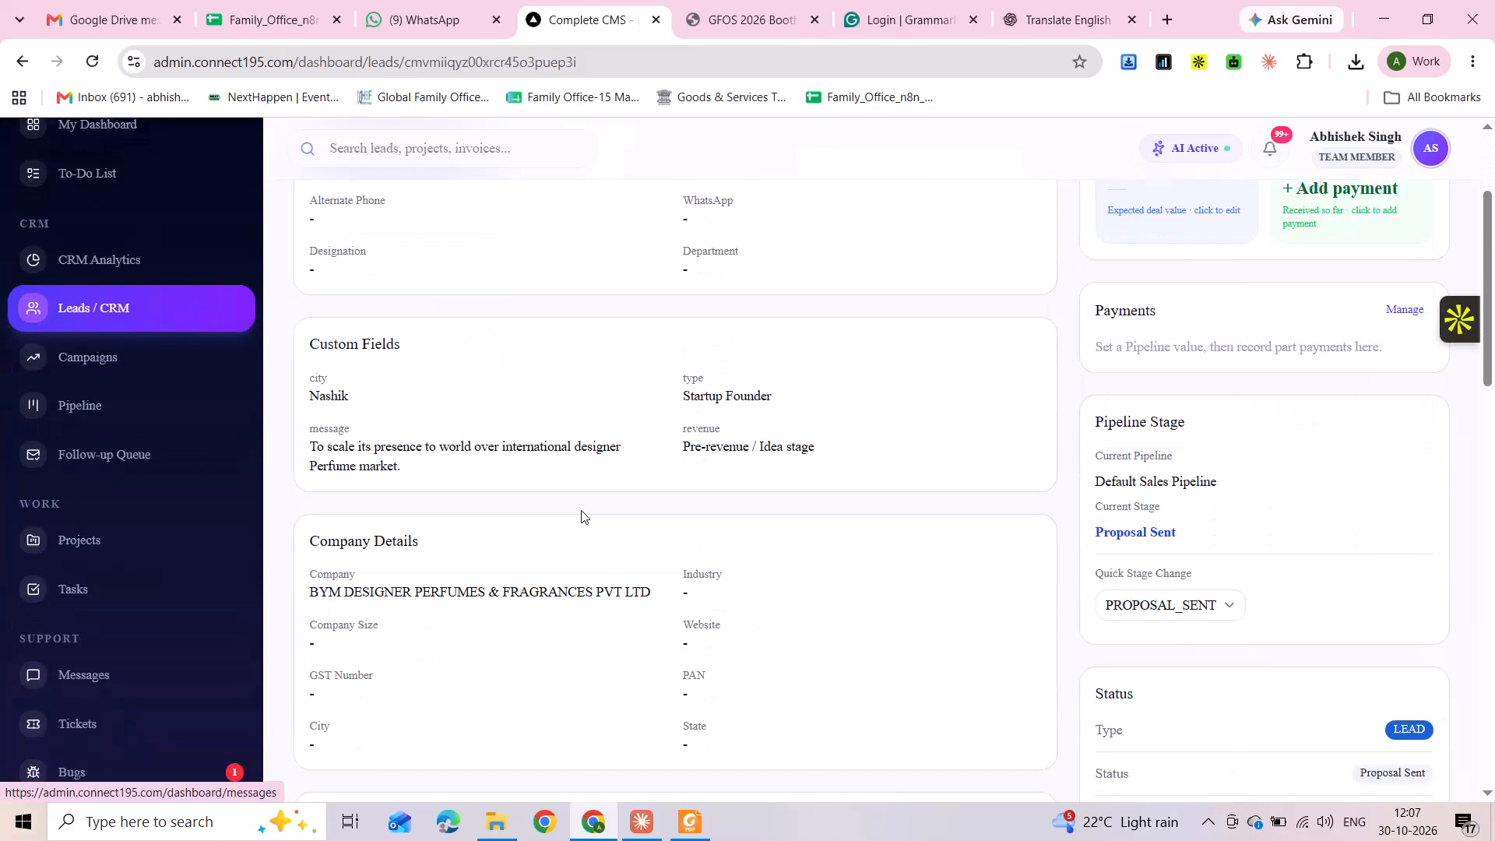
{"action": "scroll", "coordinate": [581, 510], "scroll_direction": "down", "scroll_amount": 7}
{"action": "left_click", "coordinate": [460, 494]}
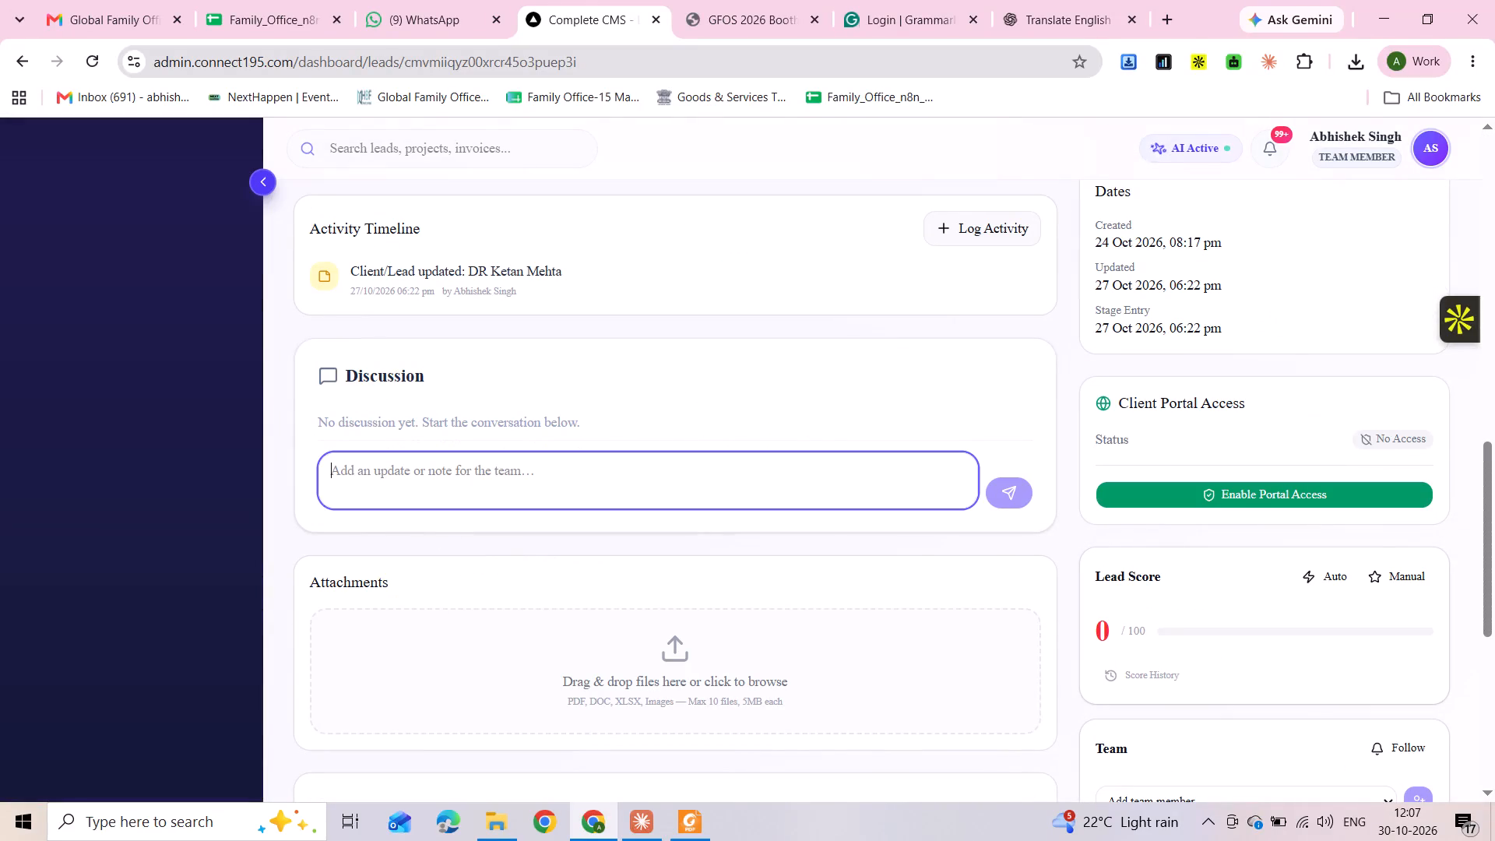
{"action": "type", "text": "He is"}
{"action": "key", "text": "space"}
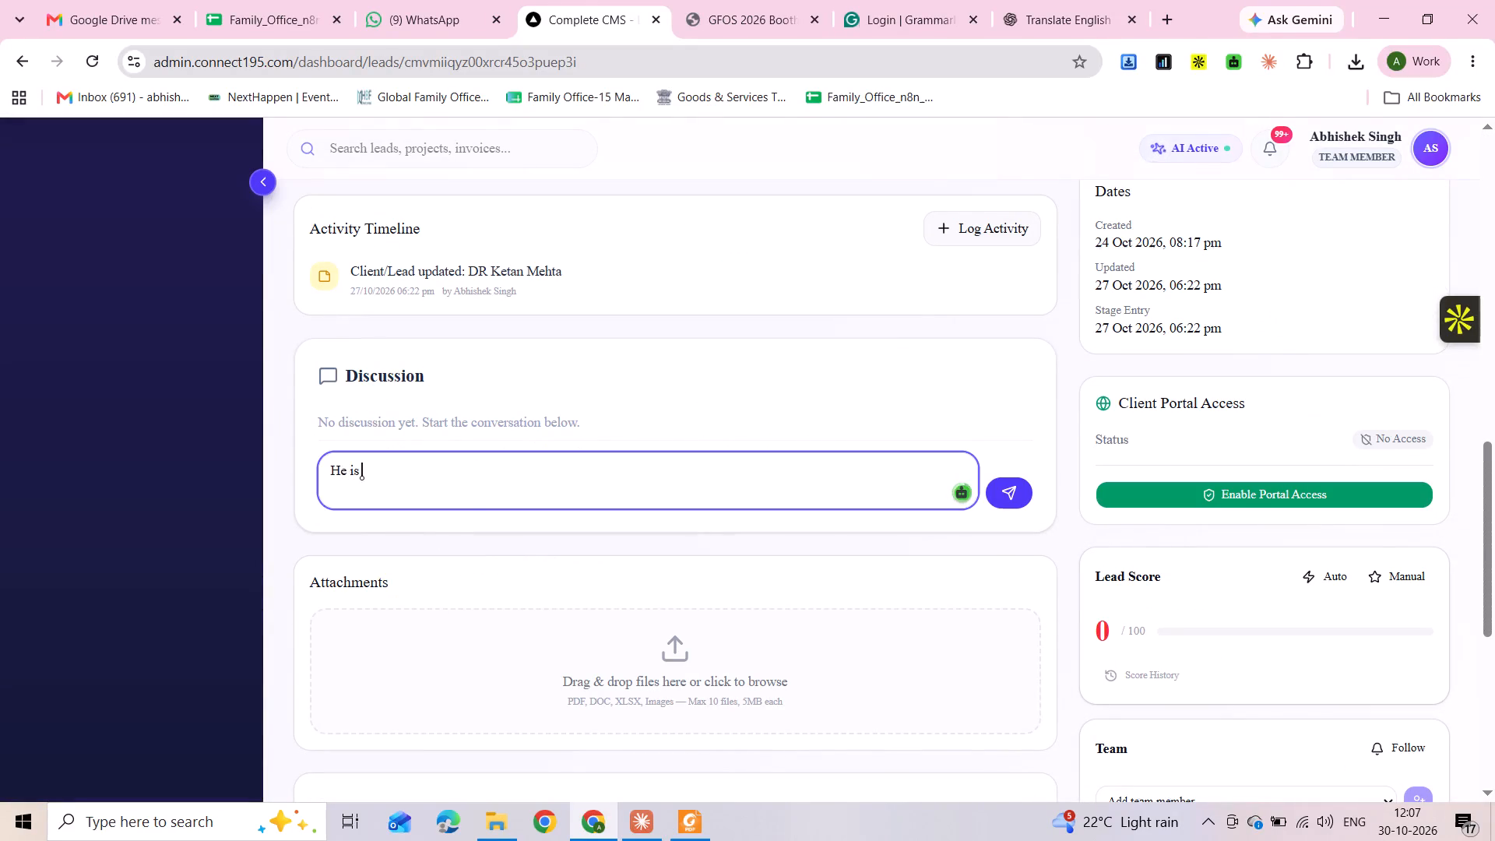
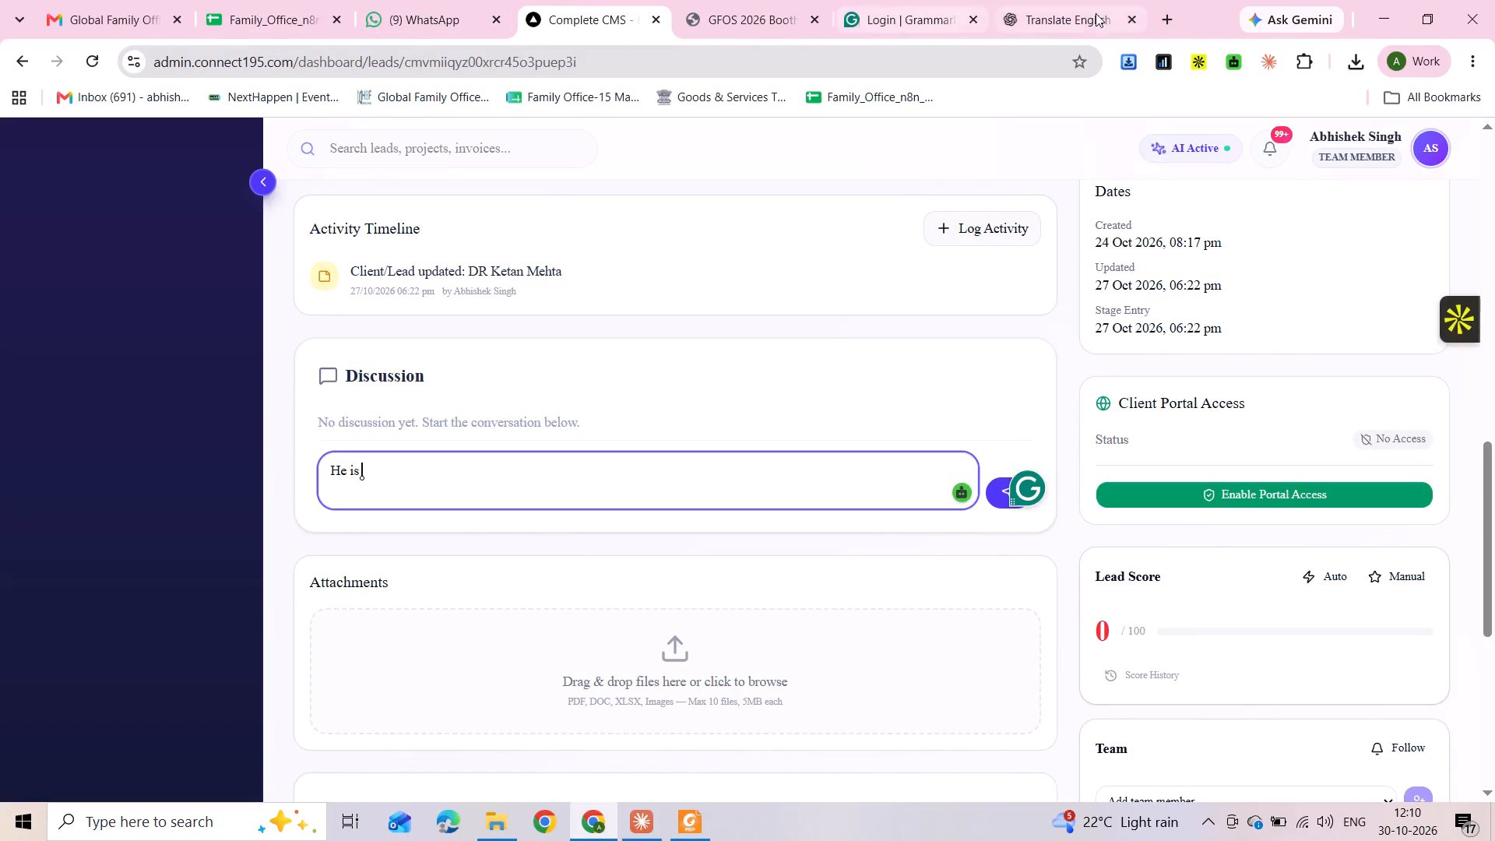
Open the Mastersheet-Family Office 2026 spreadsheet in a new browser tab and check its Confirmed Seats and Confirmed Speaker sheets.
{"action": "left_click", "coordinate": [1164, 15]}
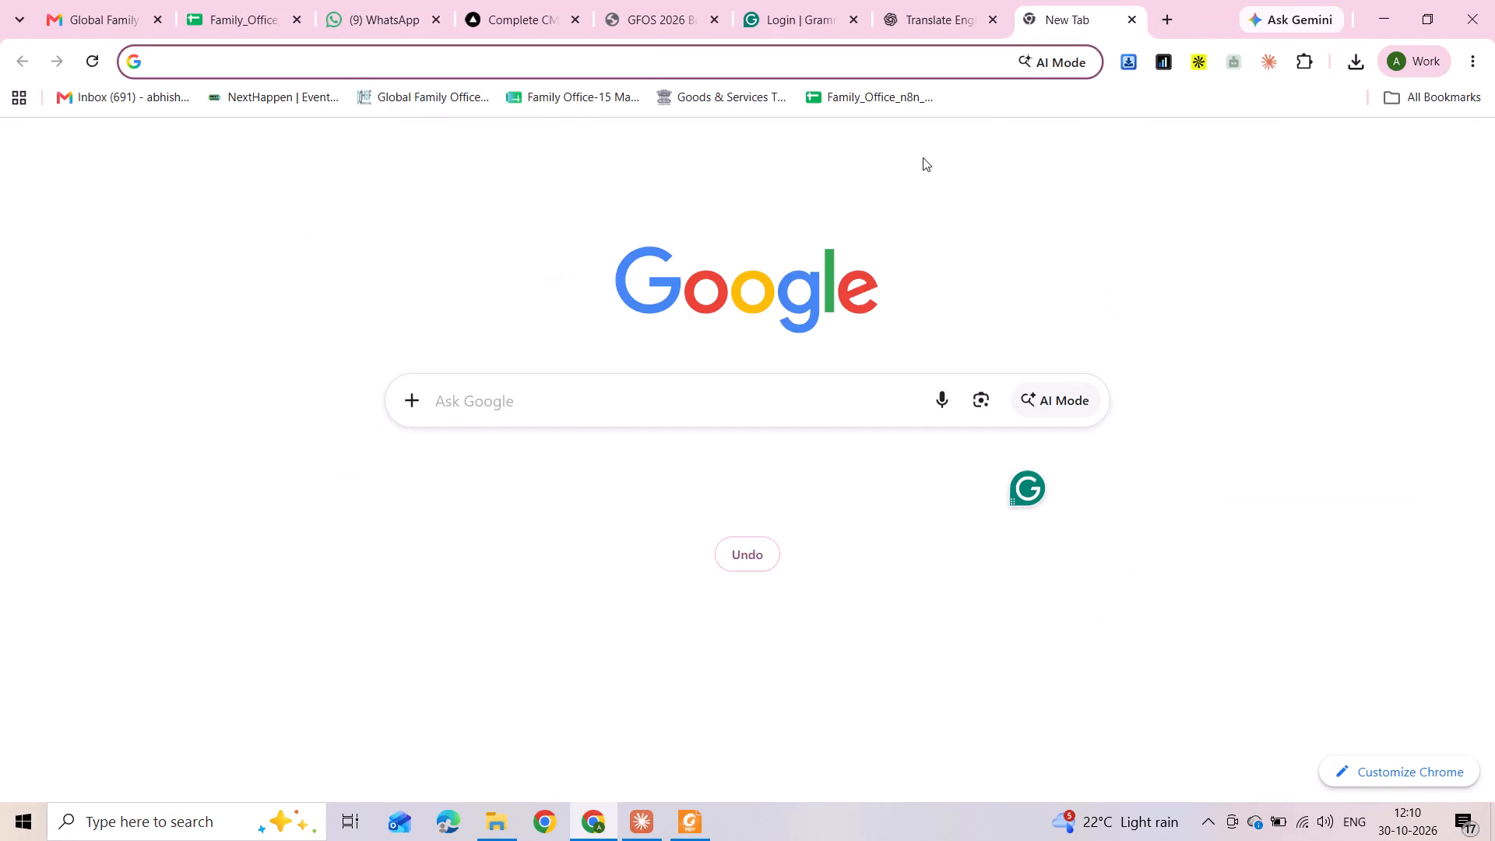
{"action": "type", "text": "mas"}
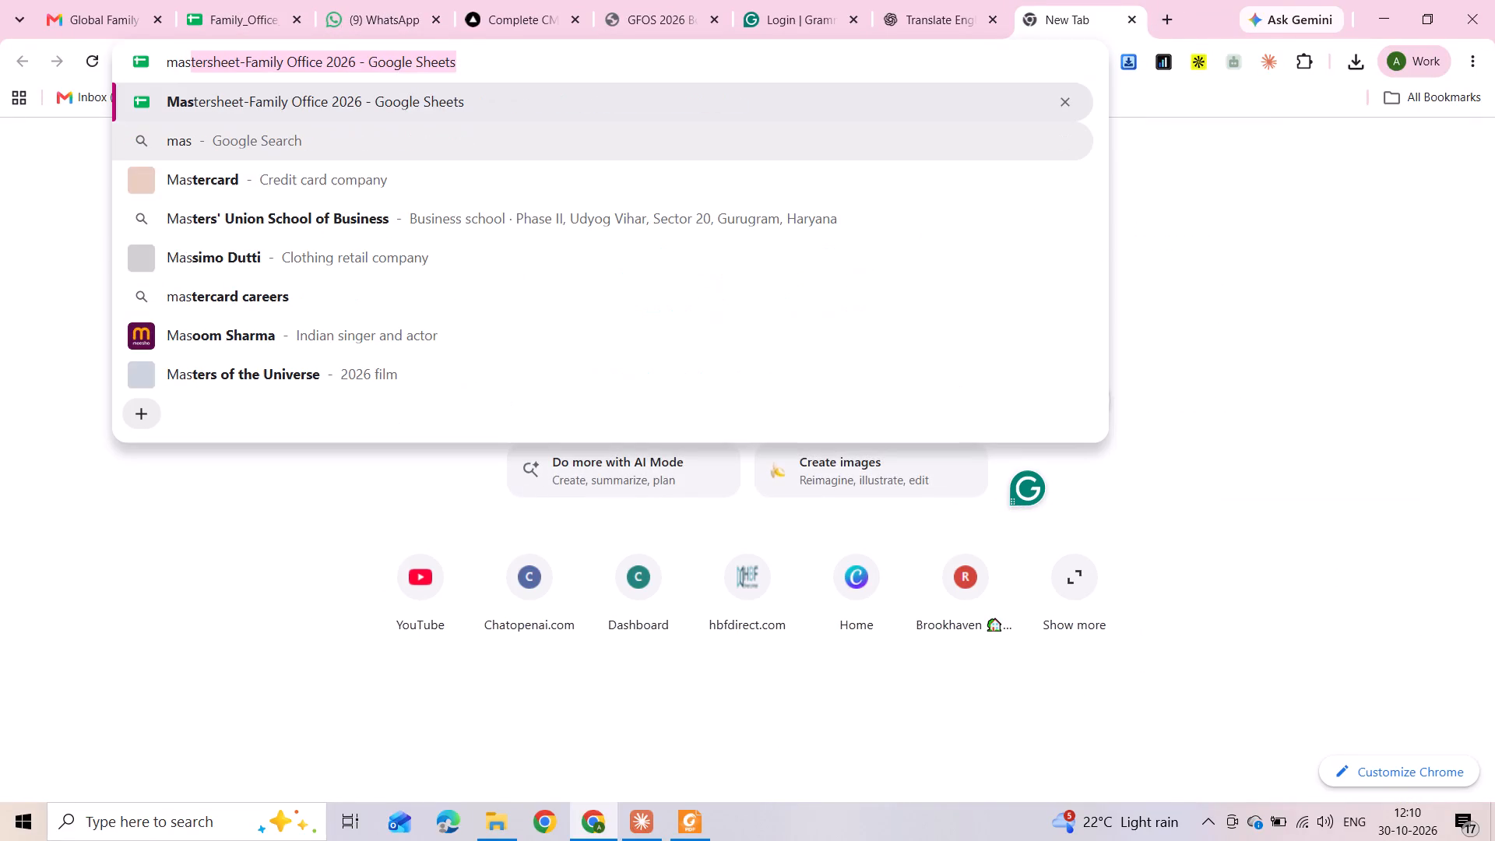
{"action": "key", "text": "Right"}
{"action": "key", "text": "Return"}
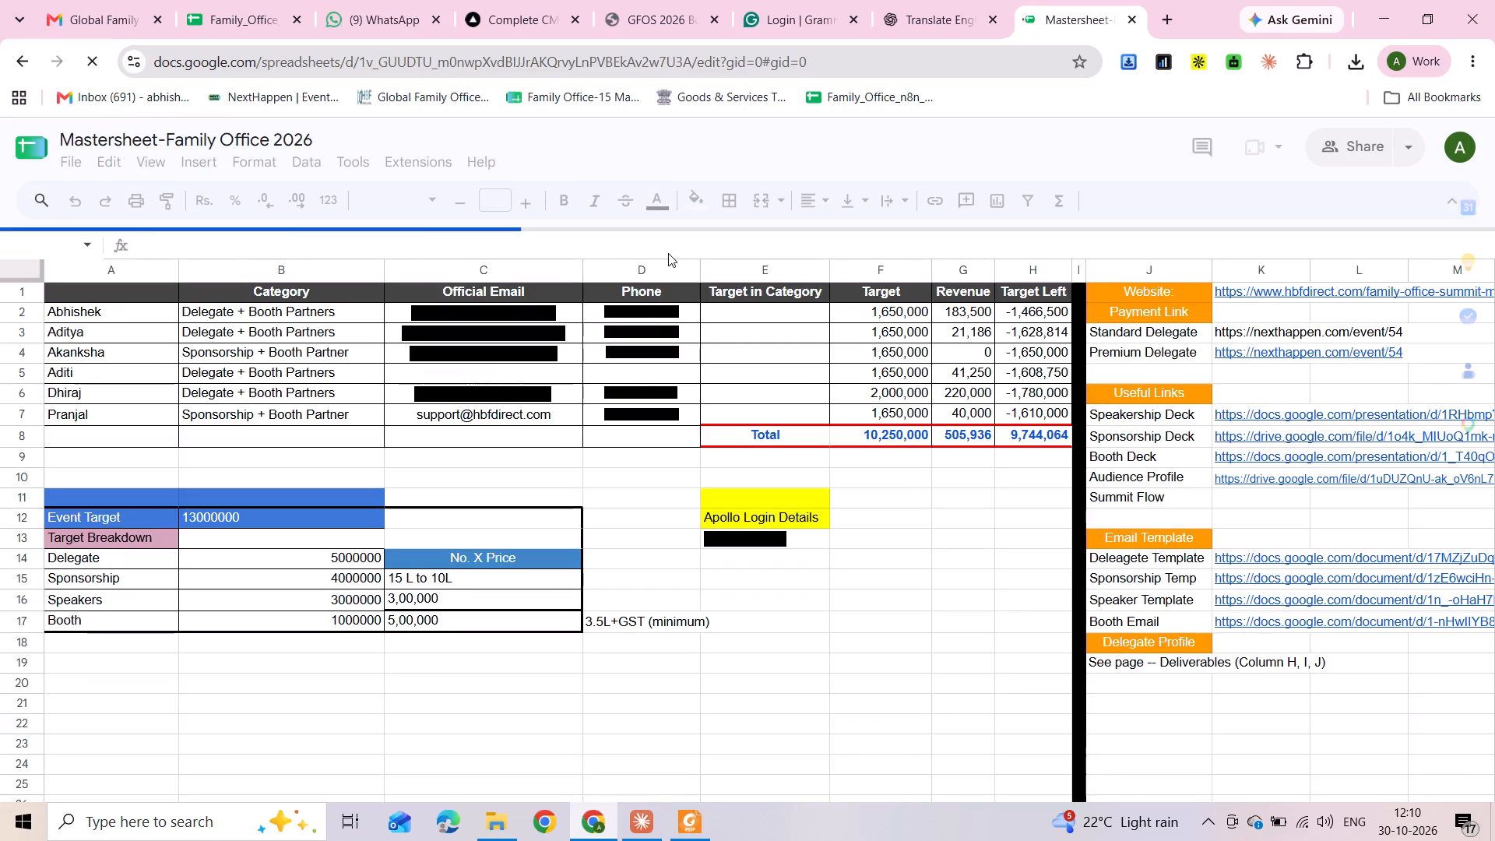
{"action": "left_click", "coordinate": [394, 783]}
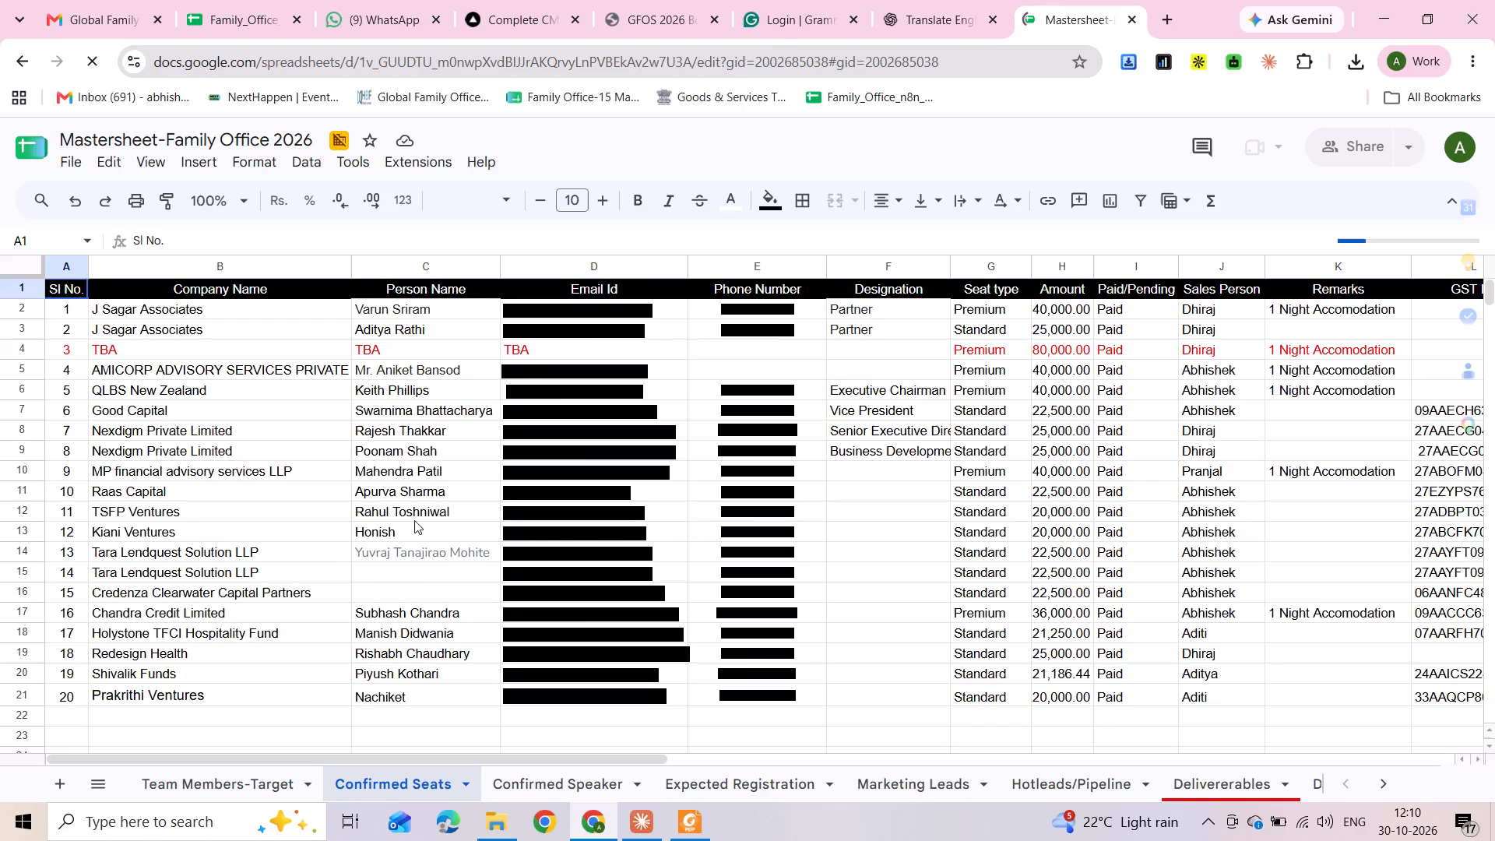
{"action": "left_click", "coordinate": [543, 779]}
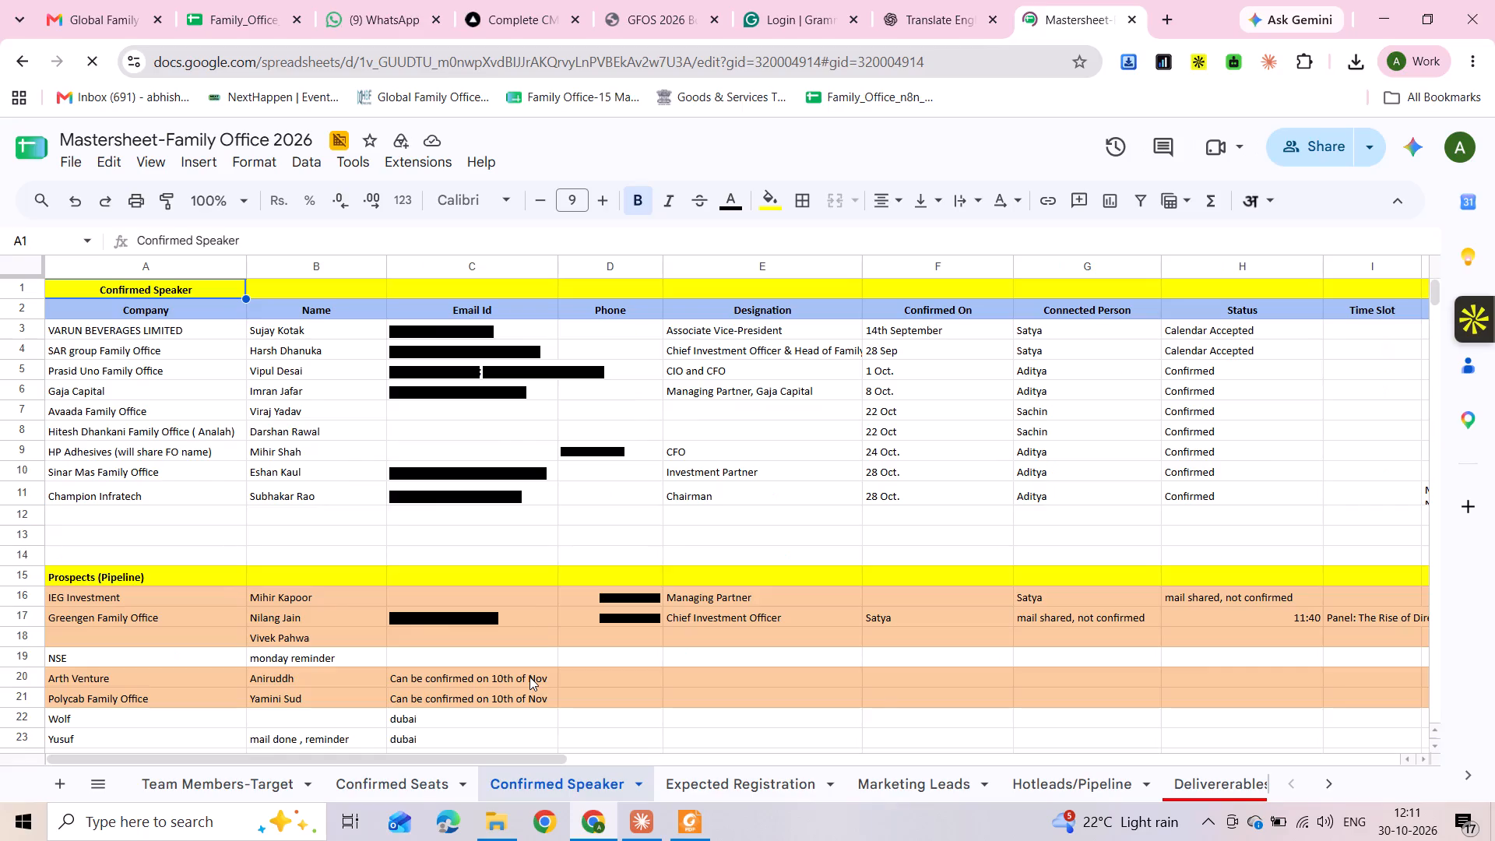
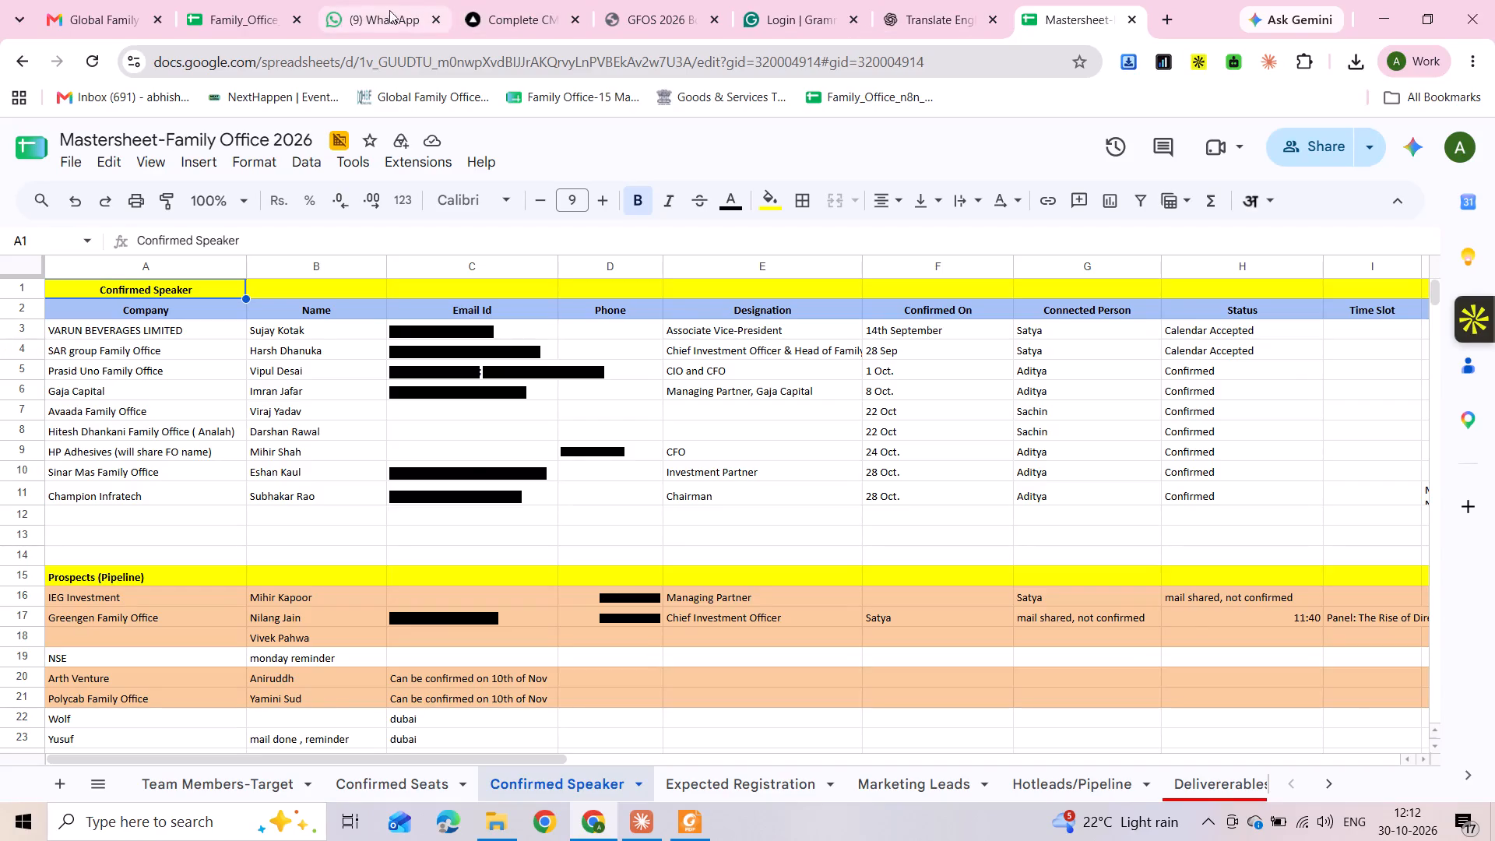
Switch back to the CRM lead for BYM Designer Perfumes & Fragrances and change its pipeline stage to Lost.
{"action": "left_click", "coordinate": [521, 25]}
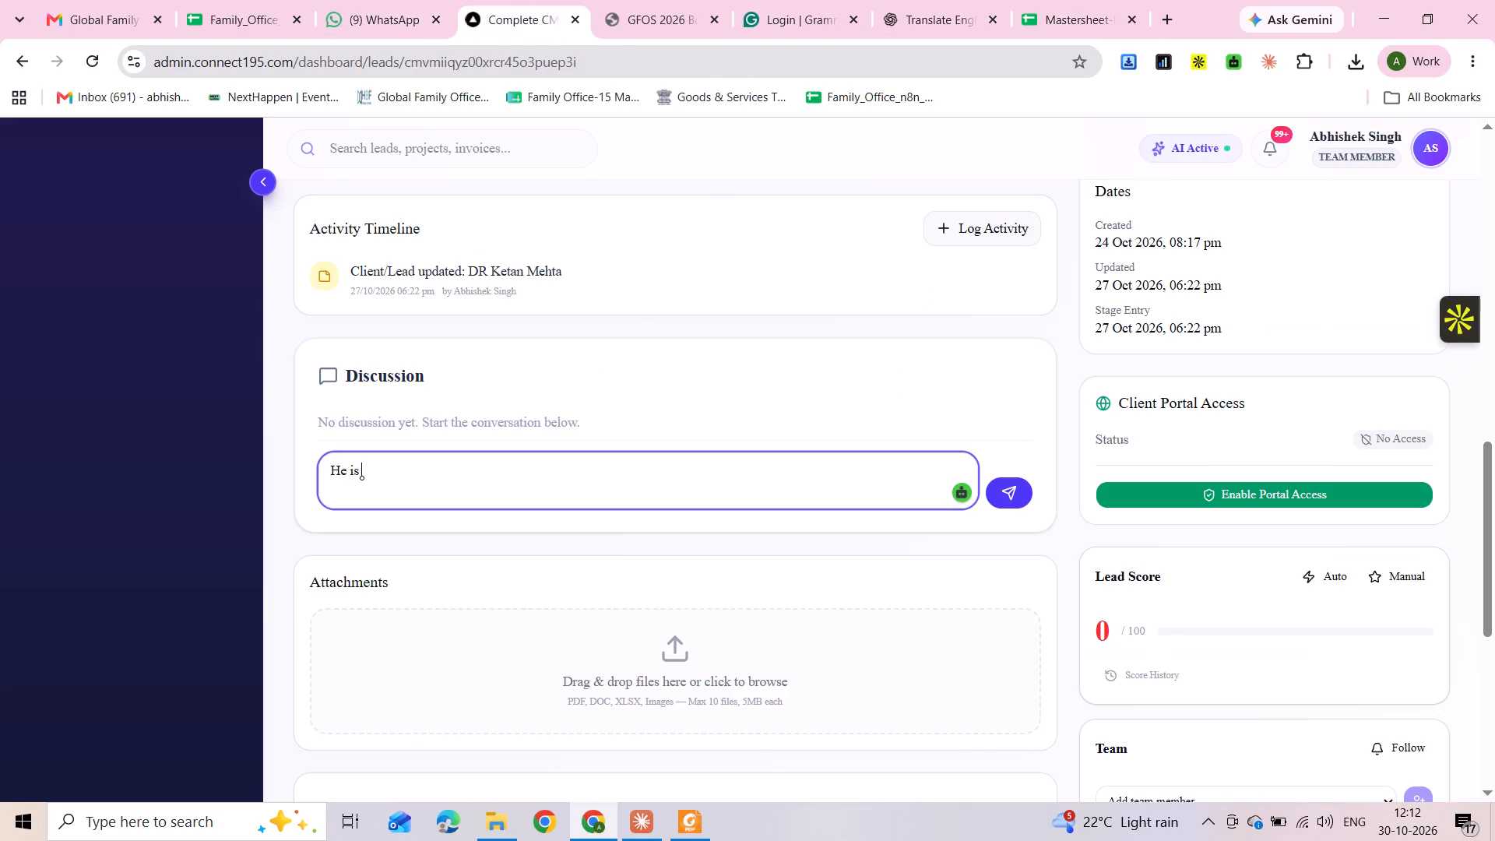
{"action": "scroll", "coordinate": [1164, 561], "scroll_direction": "up", "scroll_amount": 8}
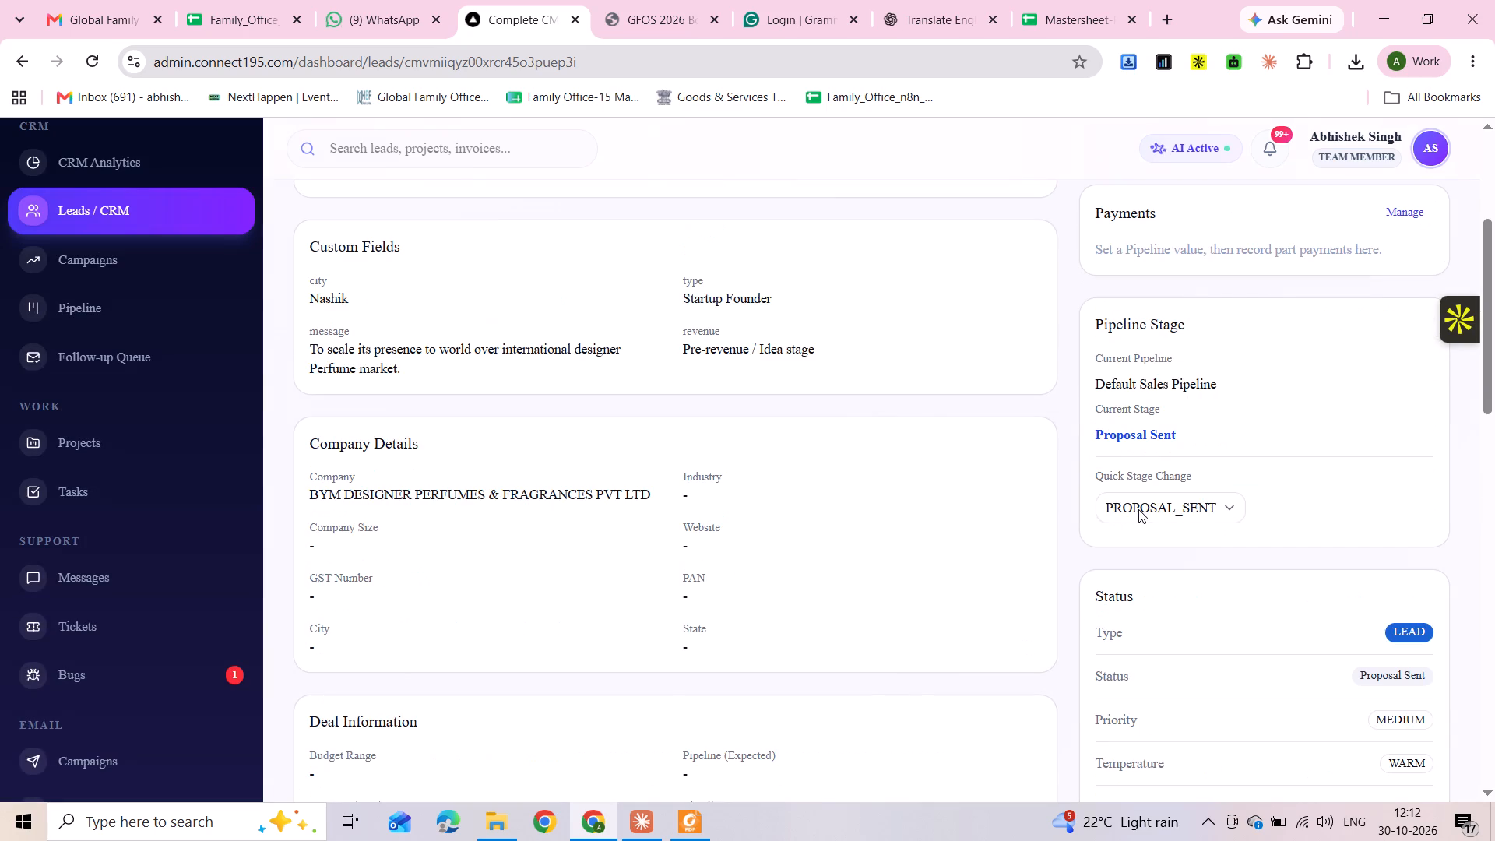
{"action": "left_click", "coordinate": [1170, 496]}
{"action": "left_click", "coordinate": [1150, 586]}
Complete the started discussion note so it reads "He is such a booring person" and post it on the lead.
{"action": "scroll", "coordinate": [1034, 607], "scroll_direction": "down", "scroll_amount": 4}
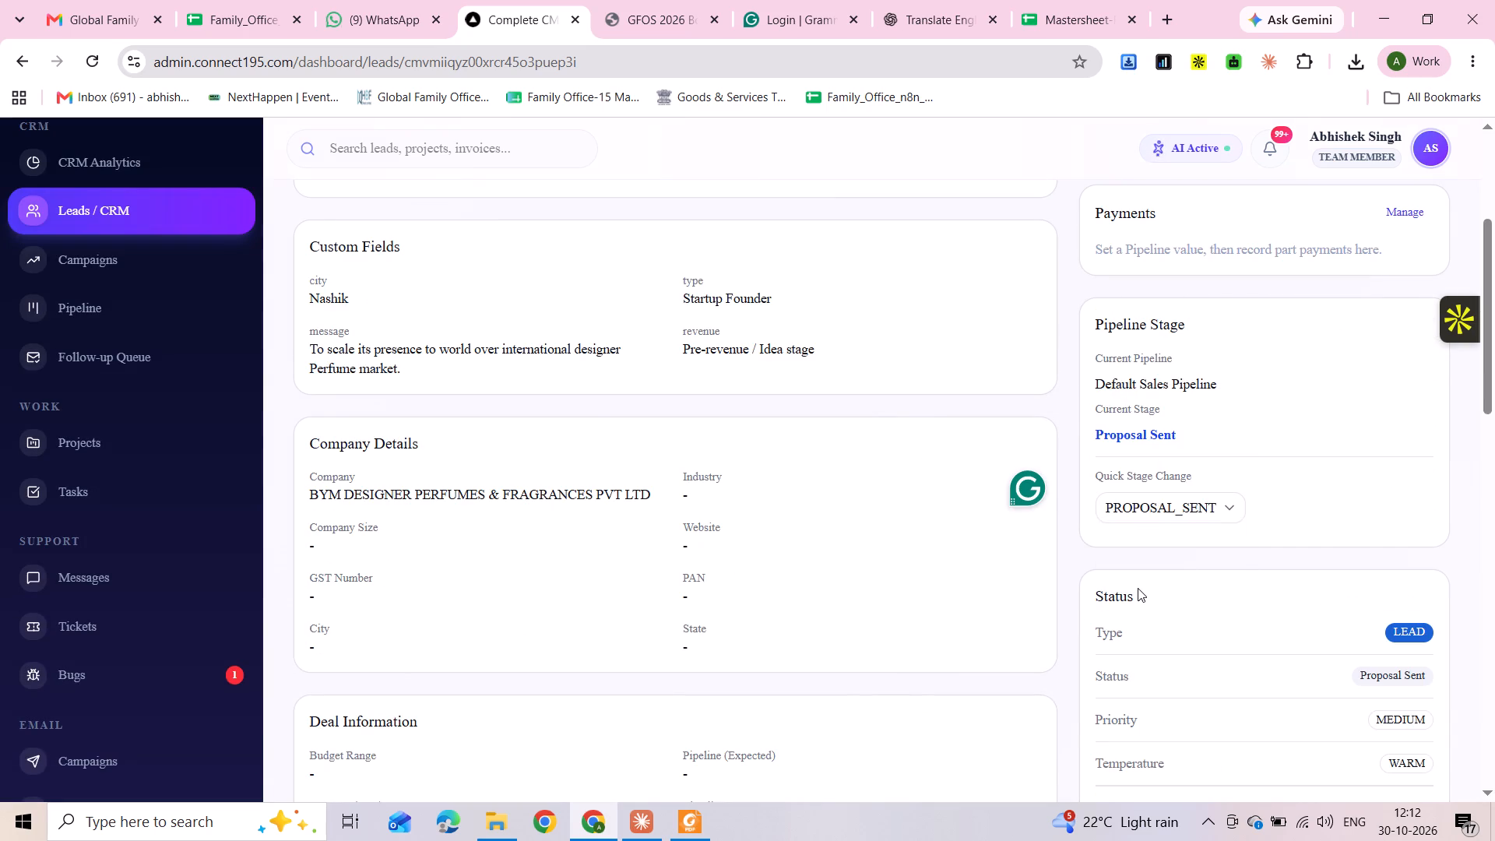
{"action": "scroll", "coordinate": [899, 593], "scroll_direction": "down", "scroll_amount": 2}
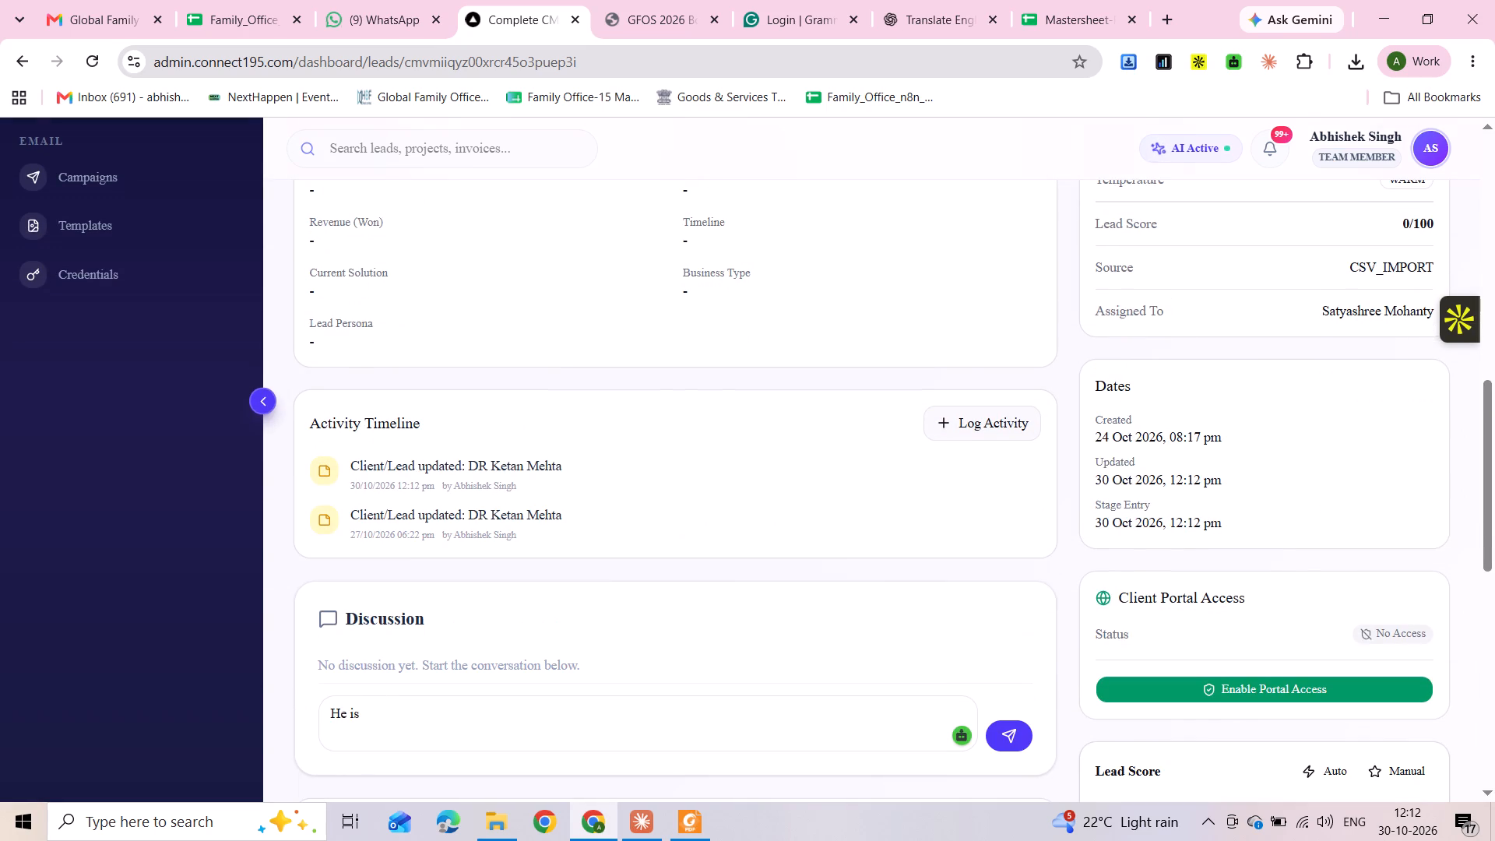
{"action": "scroll", "coordinate": [399, 704], "scroll_direction": "down", "scroll_amount": 2}
{"action": "left_click", "coordinate": [413, 520]}
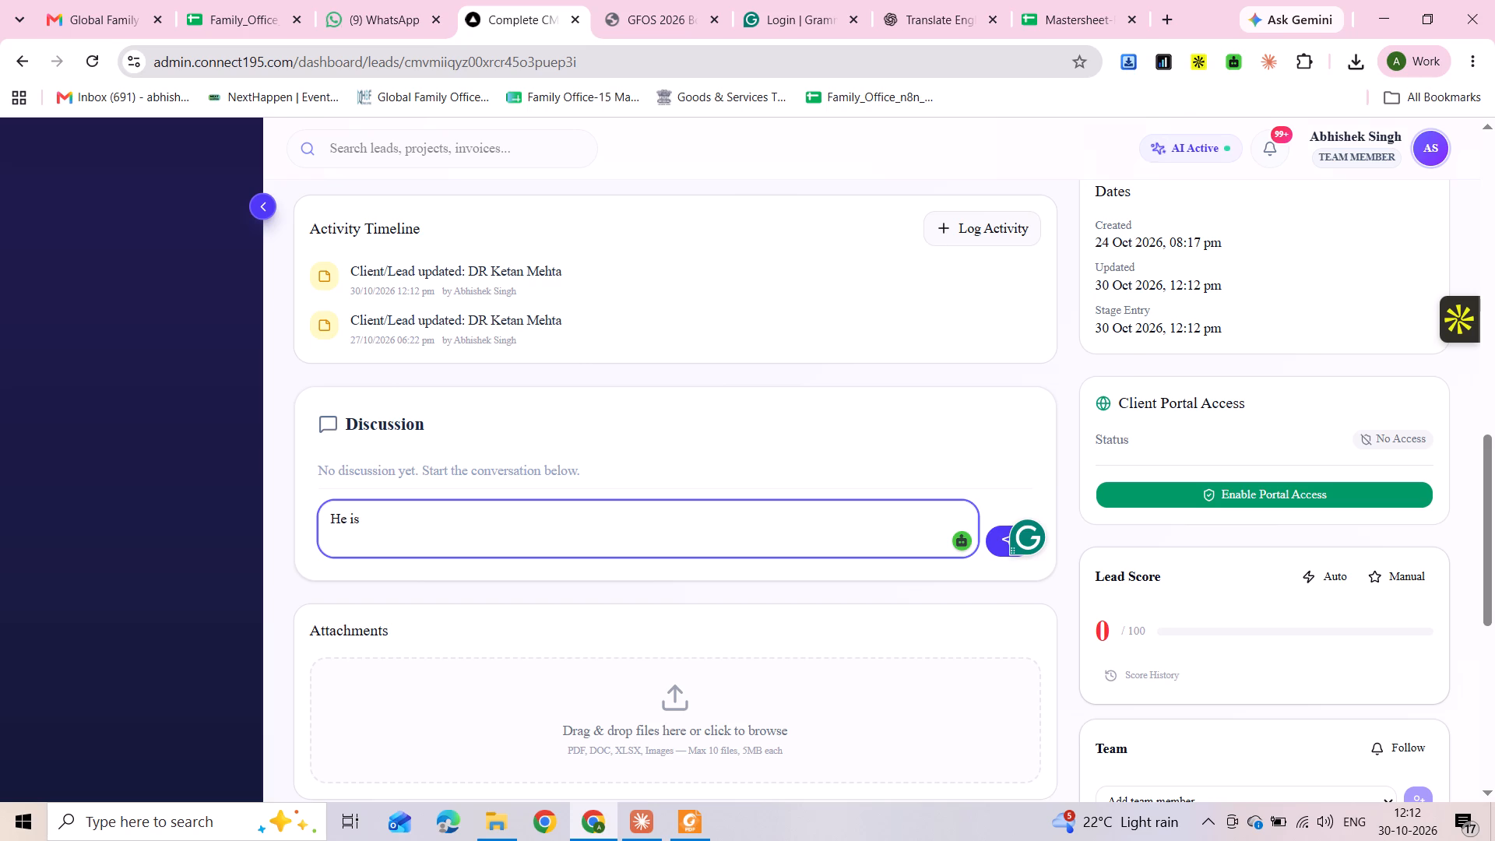
{"action": "type", "text": "such a booring person"}
{"action": "key", "text": "space"}
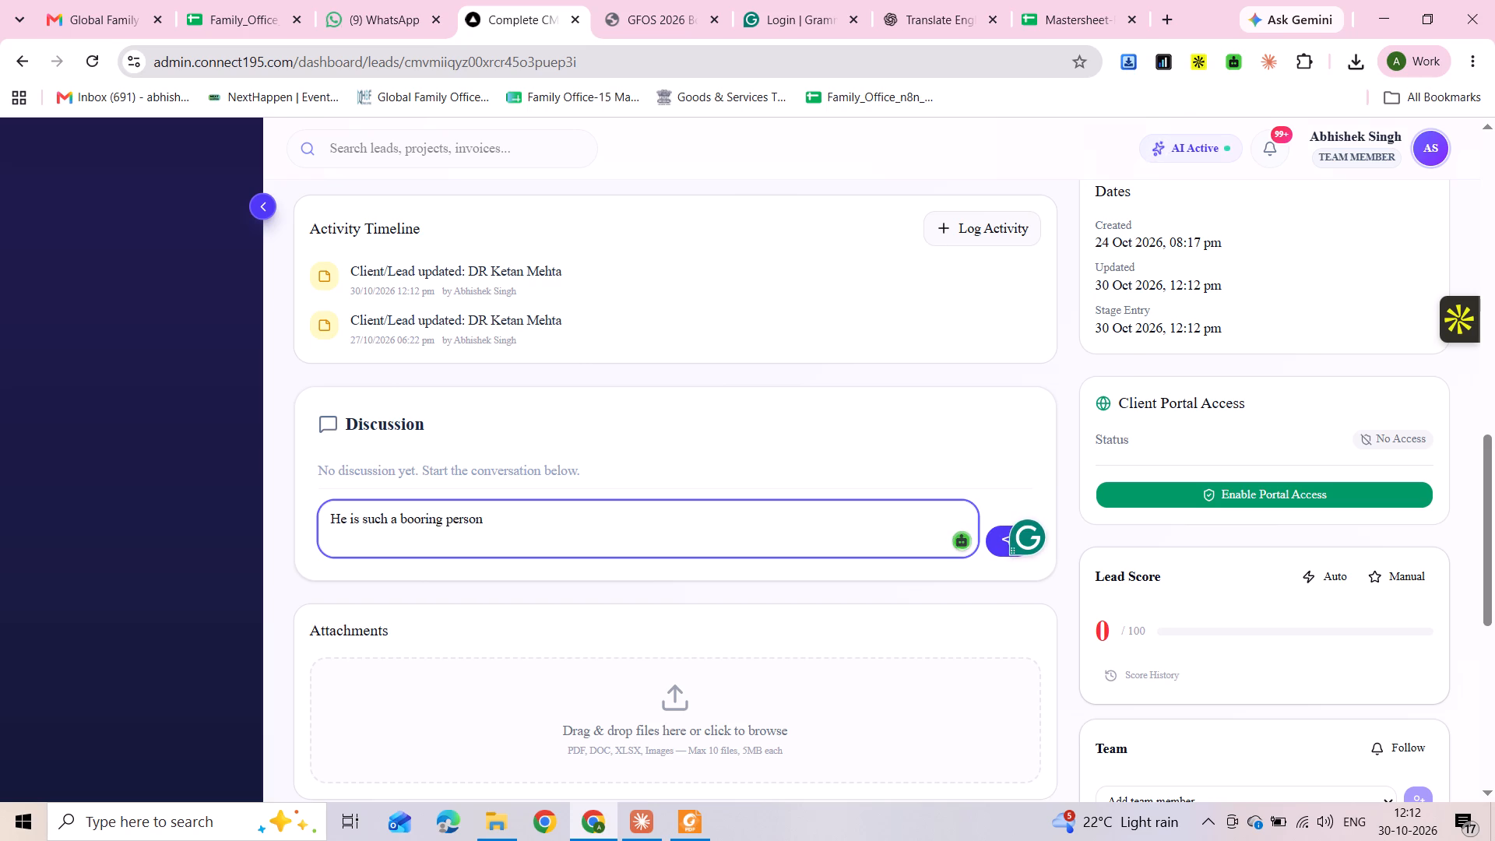
{"action": "left_click", "coordinate": [990, 544]}
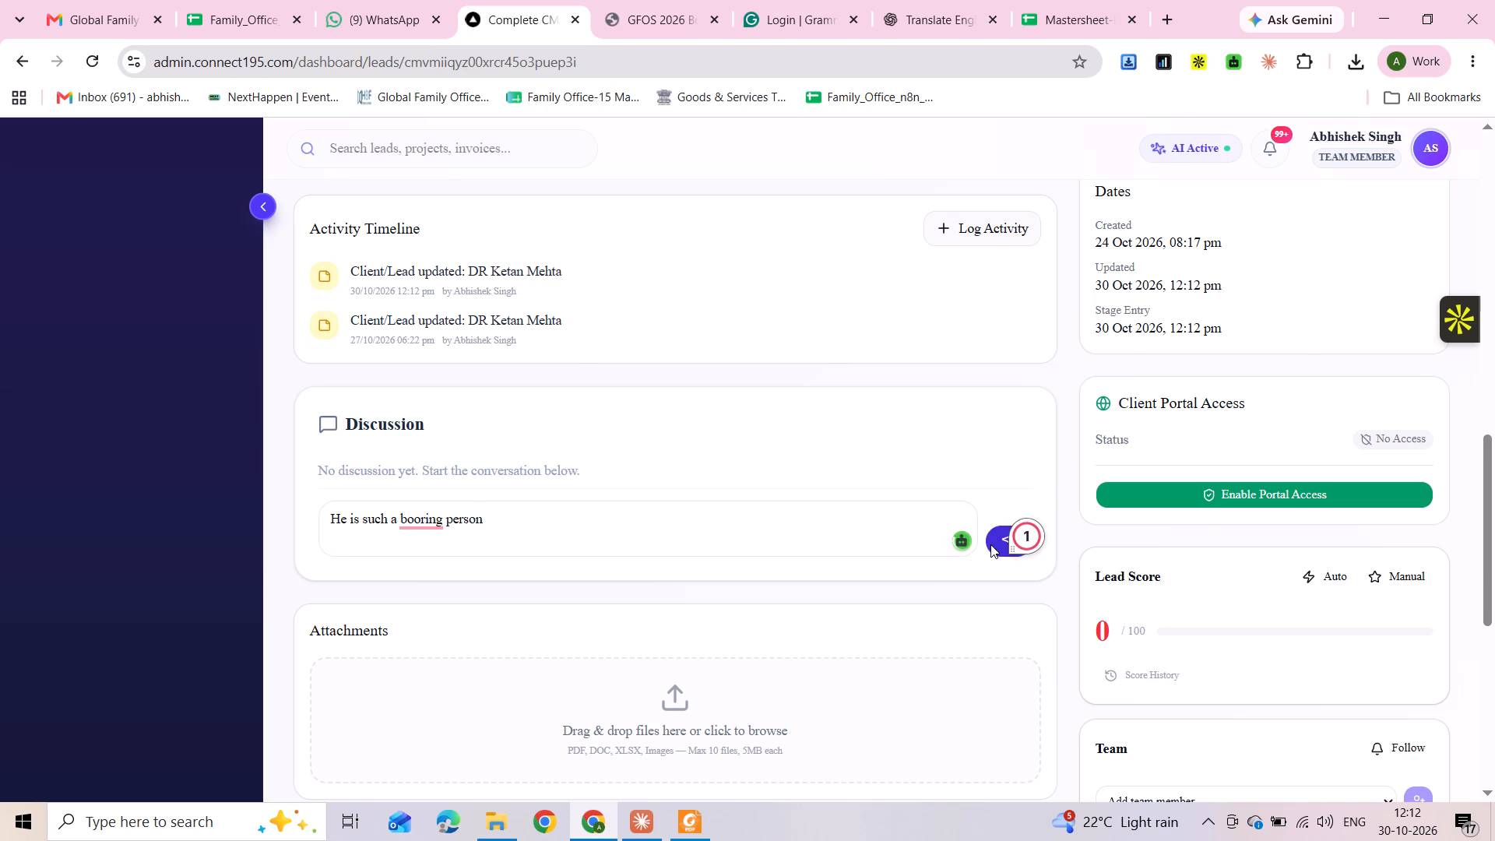
Post a second discussion note on the same lead reading "According to him everyone is fraud".
{"action": "scroll", "coordinate": [892, 662], "scroll_direction": "up", "scroll_amount": 4}
{"action": "scroll", "coordinate": [696, 552], "scroll_direction": "up", "scroll_amount": 4}
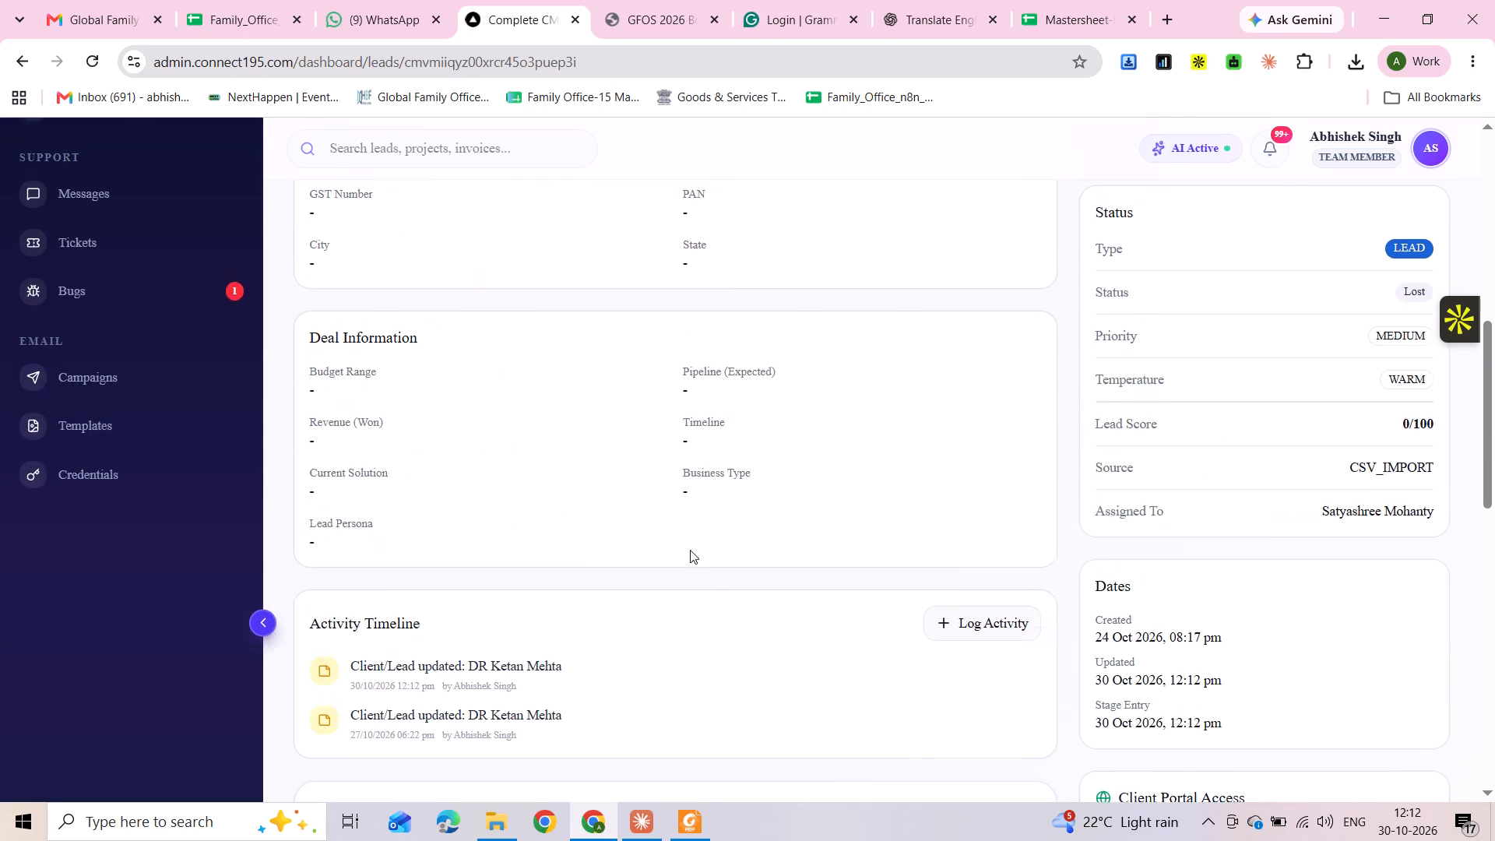
{"action": "scroll", "coordinate": [660, 597], "scroll_direction": "down", "scroll_amount": 8}
{"action": "left_click", "coordinate": [576, 582]}
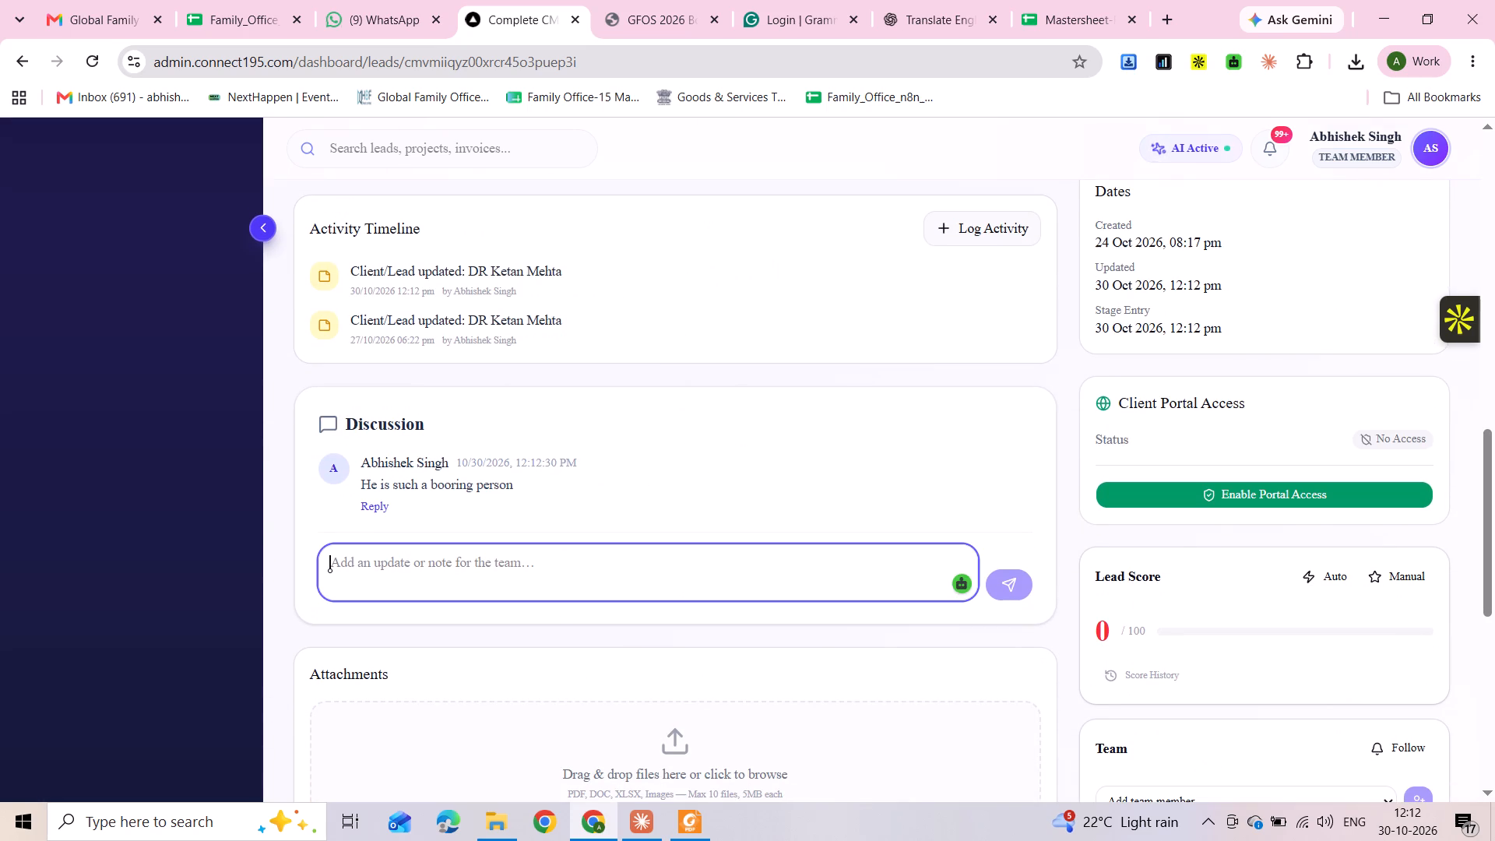
{"action": "type", "text": "According to him everyone is fraud"}
{"action": "key", "text": "space"}
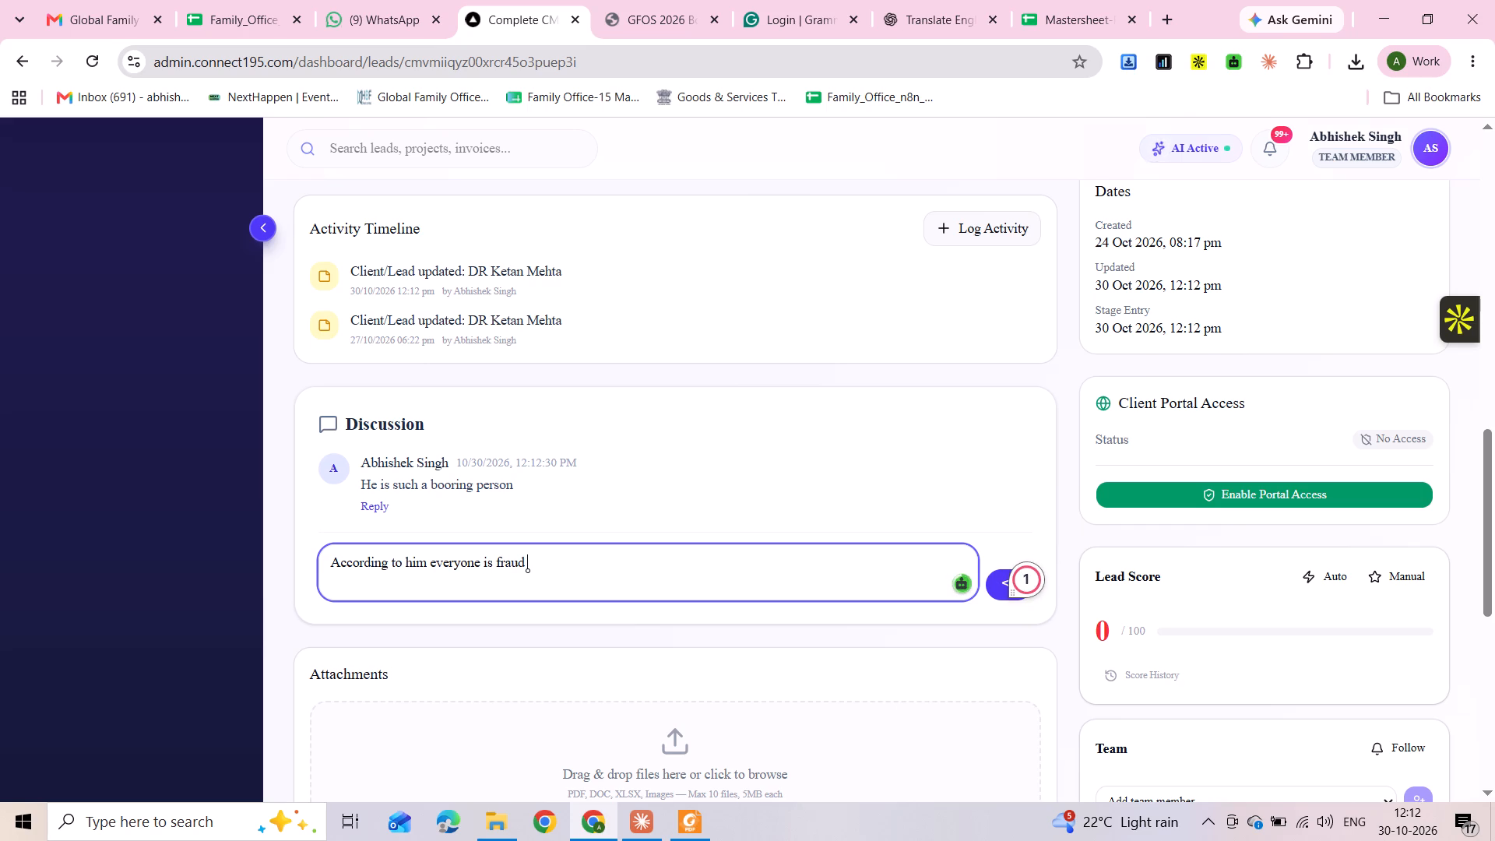
{"action": "left_click", "coordinate": [994, 590]}
Return to the campaign's lead list and open the following lead, from AH Fintech And IT Services, at its Discussion section.
{"action": "scroll", "coordinate": [898, 607], "scroll_direction": "up", "scroll_amount": 18}
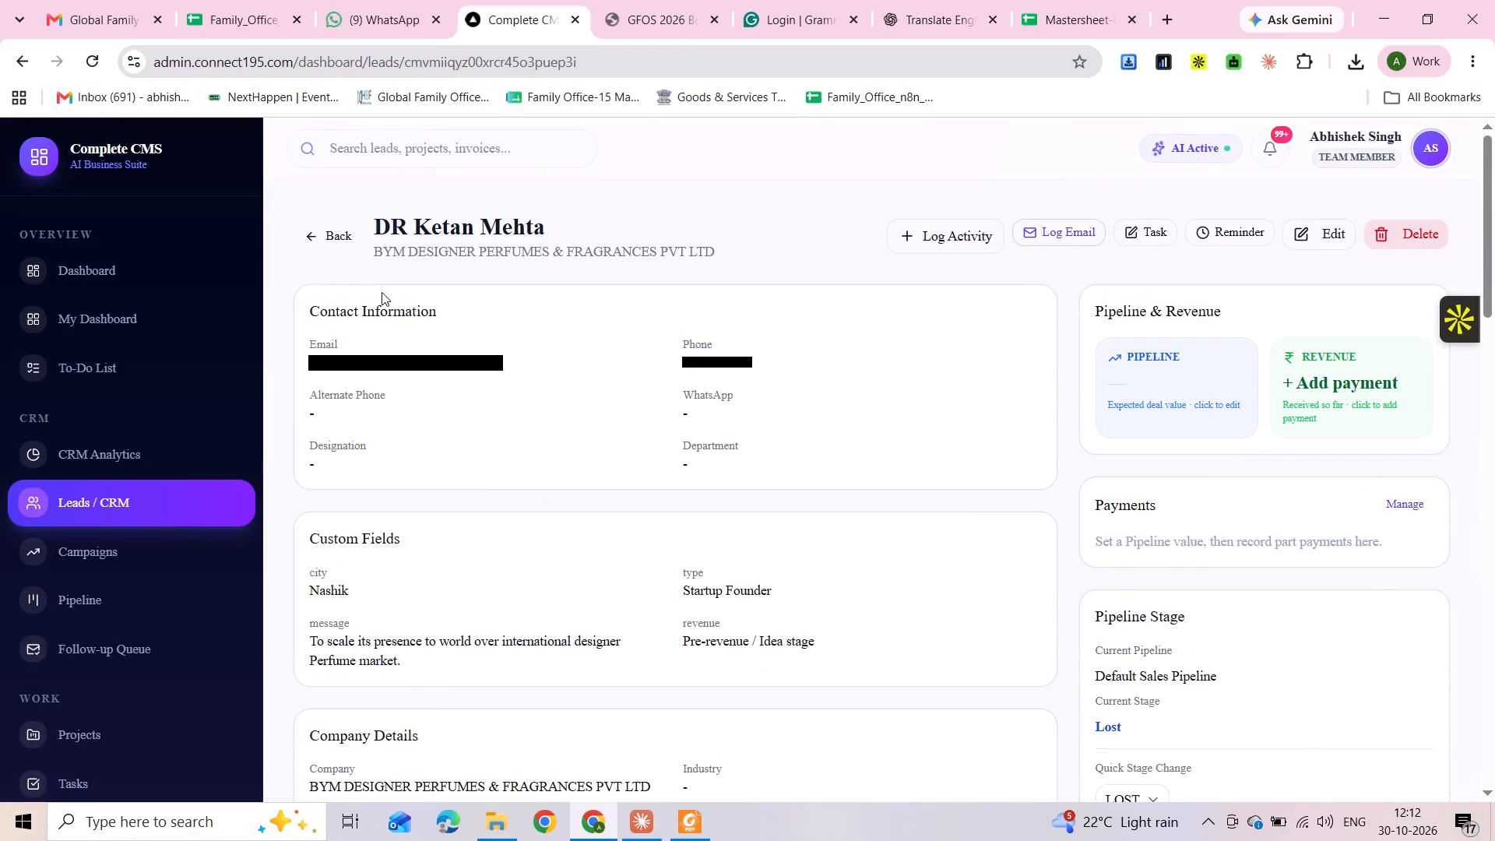
{"action": "left_click", "coordinate": [317, 241]}
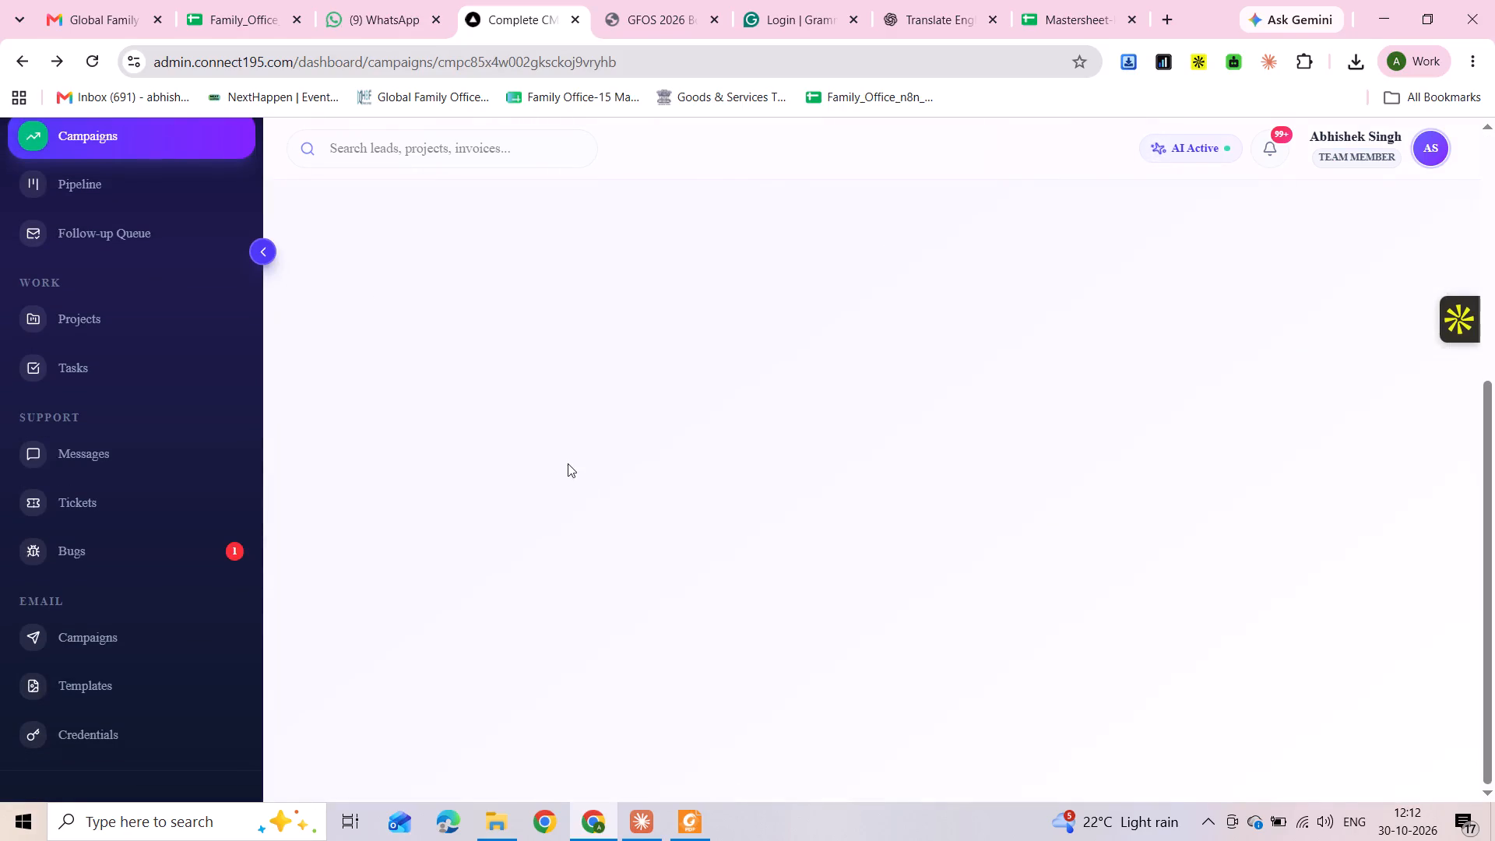
{"action": "scroll", "coordinate": [435, 638], "scroll_direction": "down", "scroll_amount": 1}
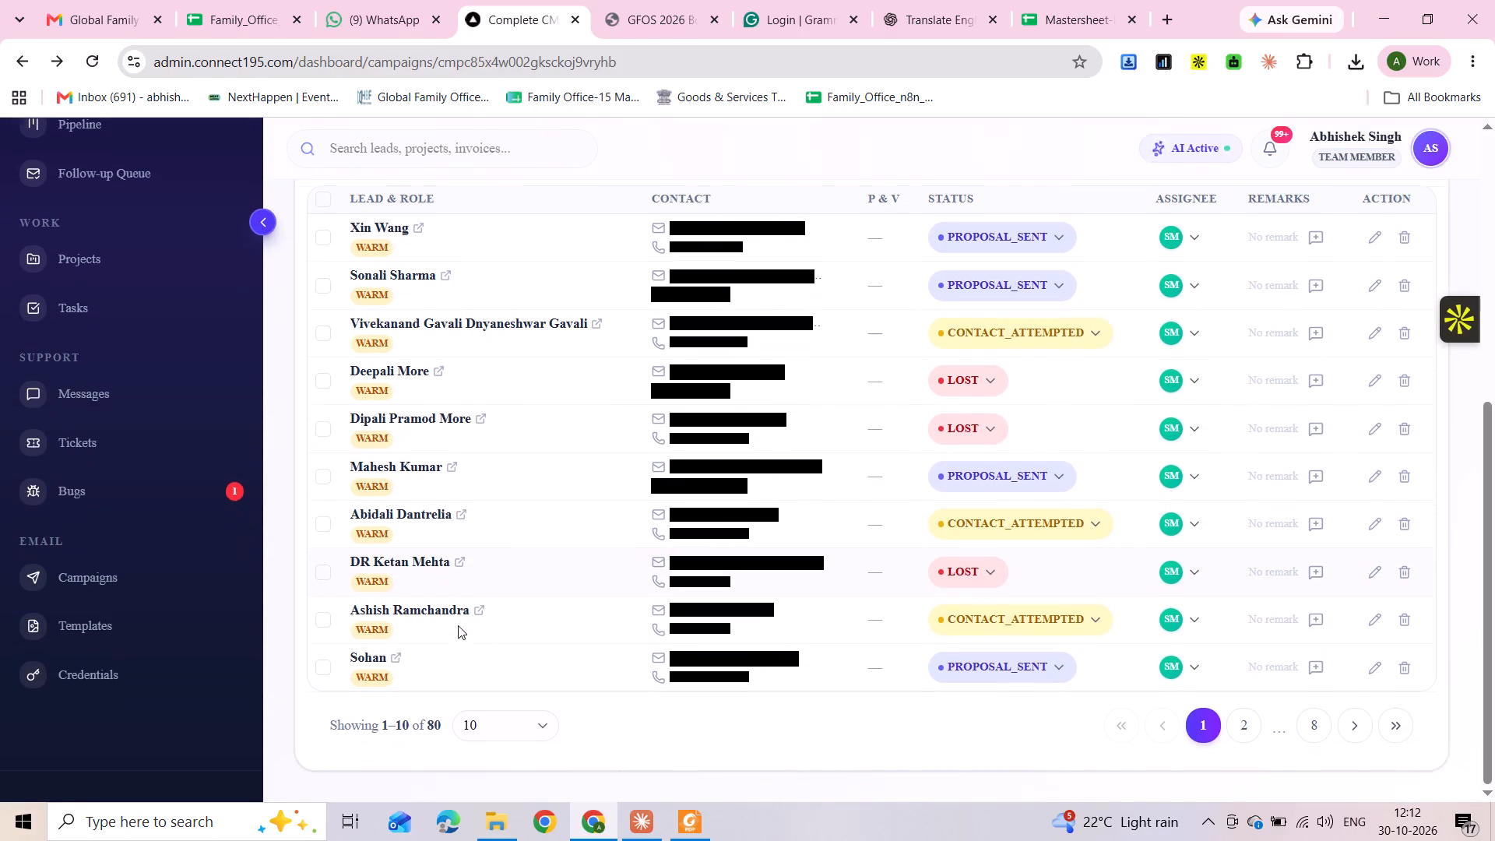
{"action": "left_click", "coordinate": [415, 619]}
{"action": "scroll", "coordinate": [683, 568], "scroll_direction": "down", "scroll_amount": 5}
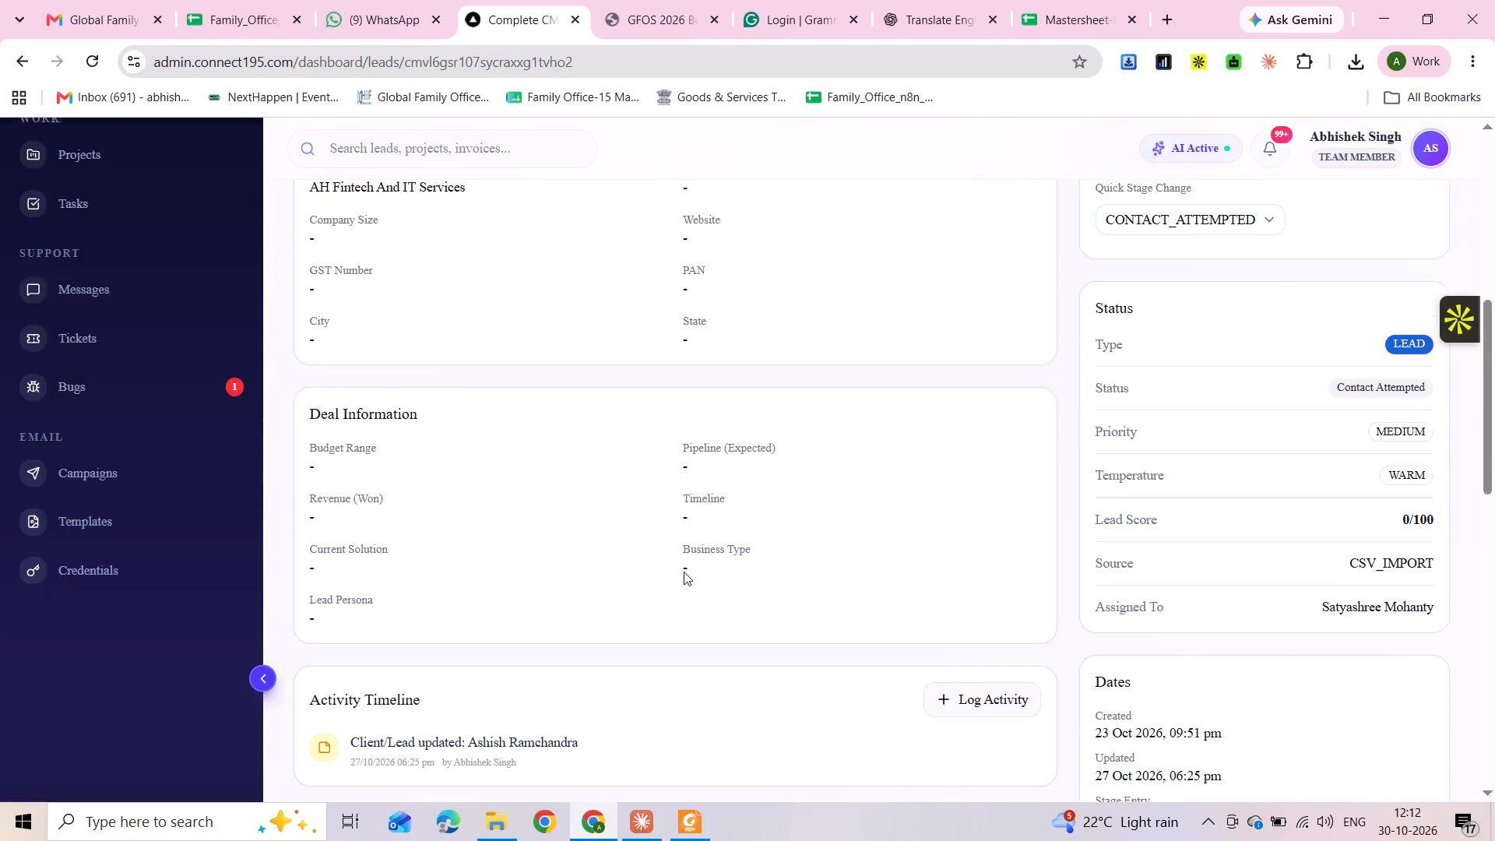
{"action": "scroll", "coordinate": [684, 572], "scroll_direction": "down", "scroll_amount": 3}
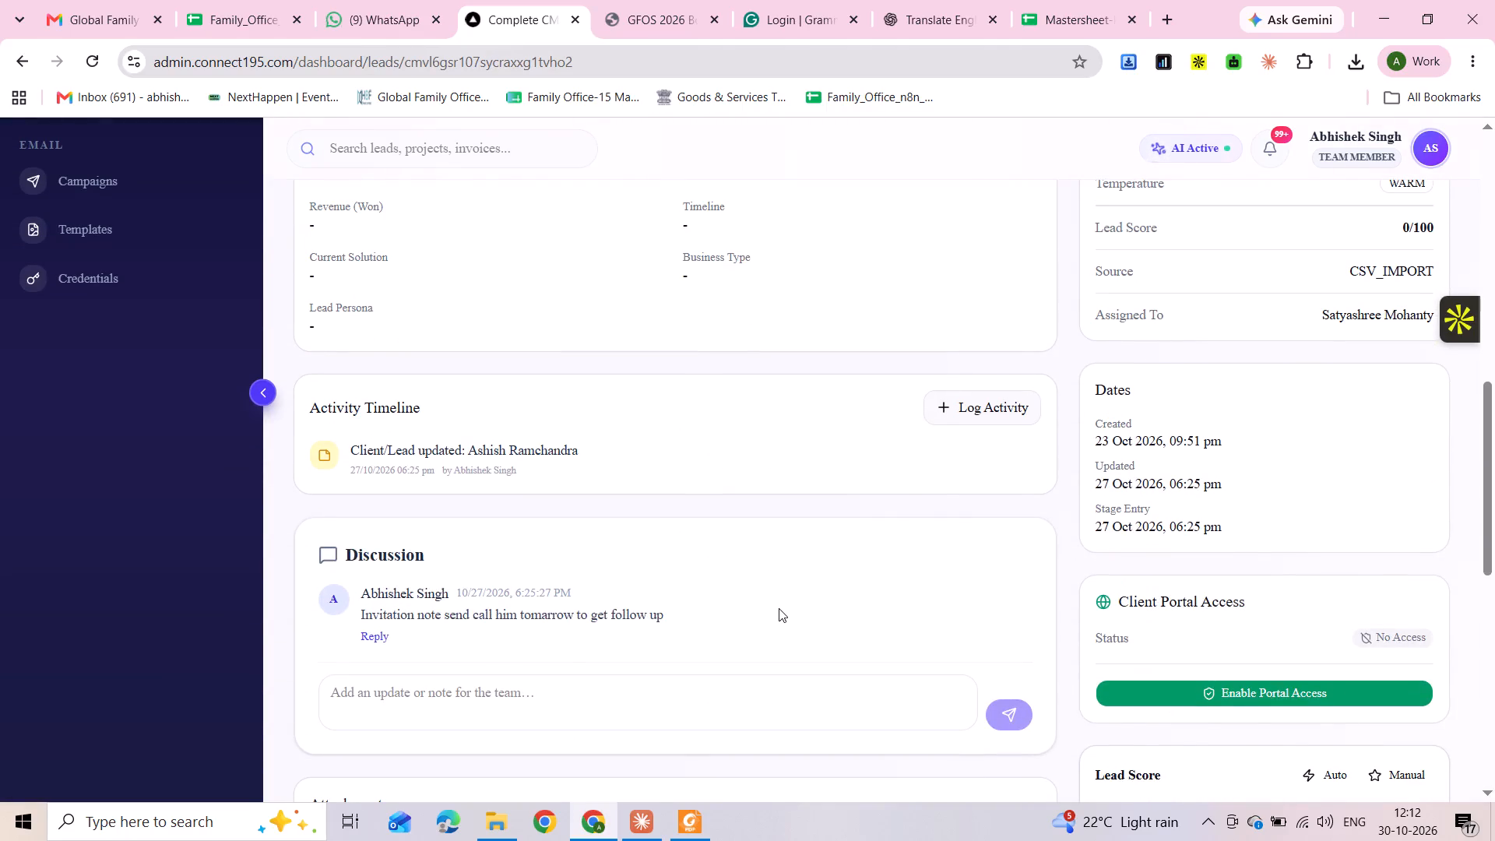
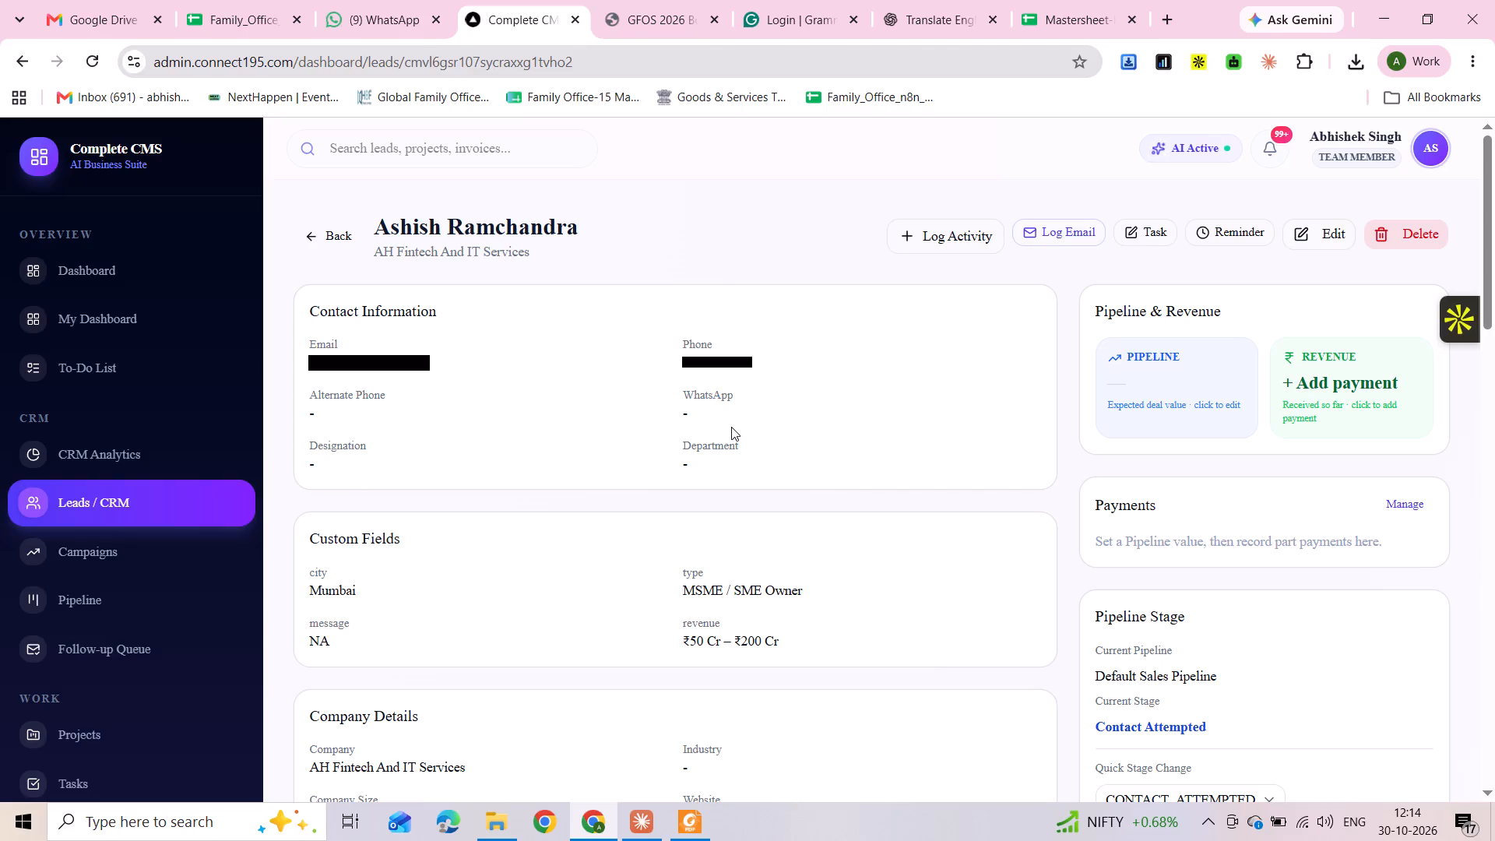
Review the AH Fintech And IT Services lead's details, pipeline stage and existing discussion notes.
{"action": "scroll", "coordinate": [731, 427], "scroll_direction": "up", "scroll_amount": 2}
{"action": "scroll", "coordinate": [501, 460], "scroll_direction": "down", "scroll_amount": 2}
{"action": "scroll", "coordinate": [555, 534], "scroll_direction": "down", "scroll_amount": 3}
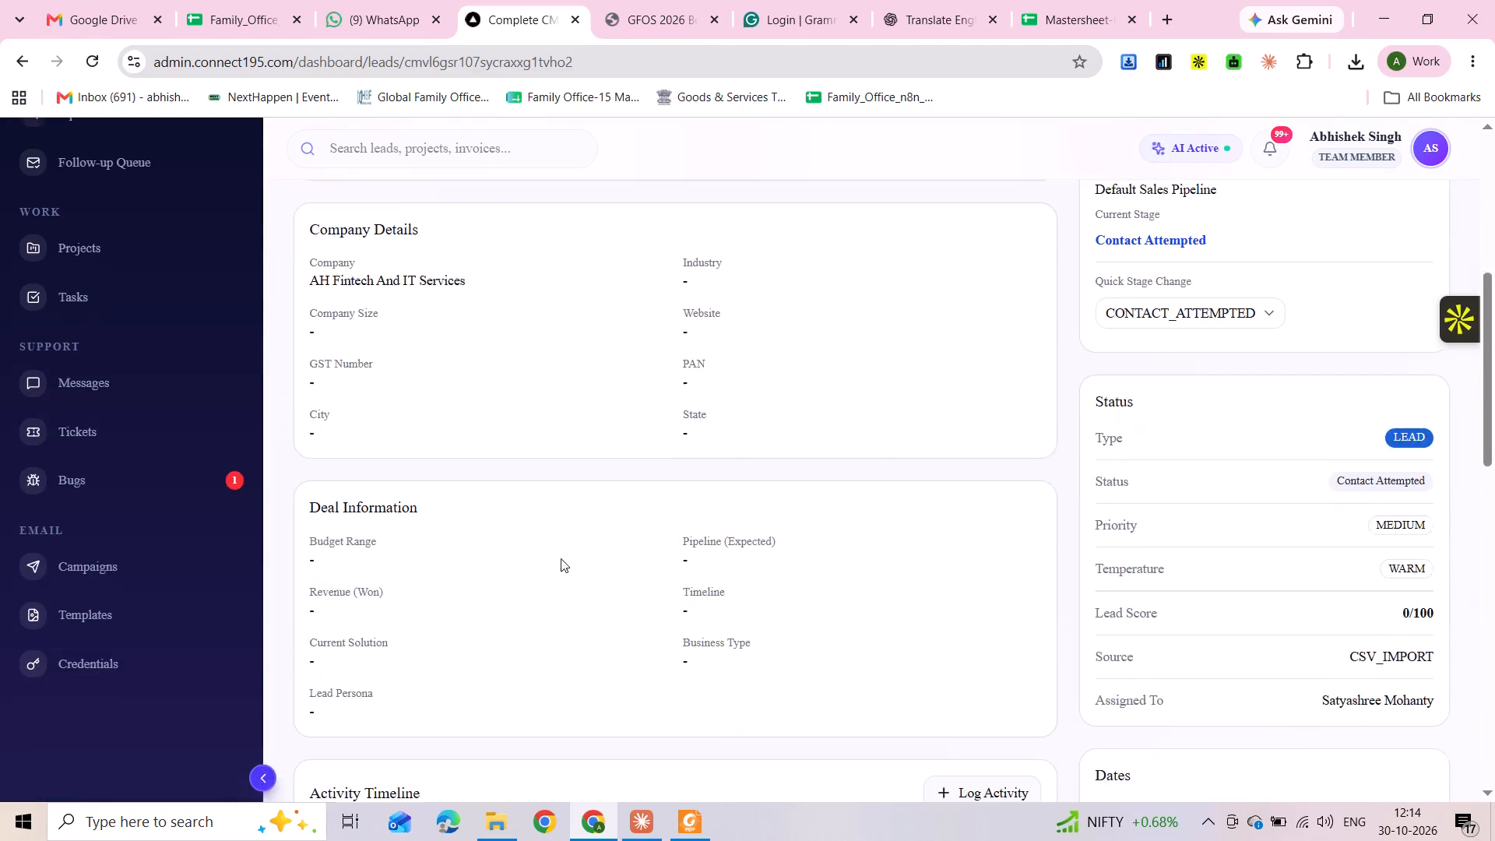
{"action": "scroll", "coordinate": [566, 573], "scroll_direction": "down", "scroll_amount": 5}
{"action": "scroll", "coordinate": [612, 715], "scroll_direction": "up", "scroll_amount": 4}
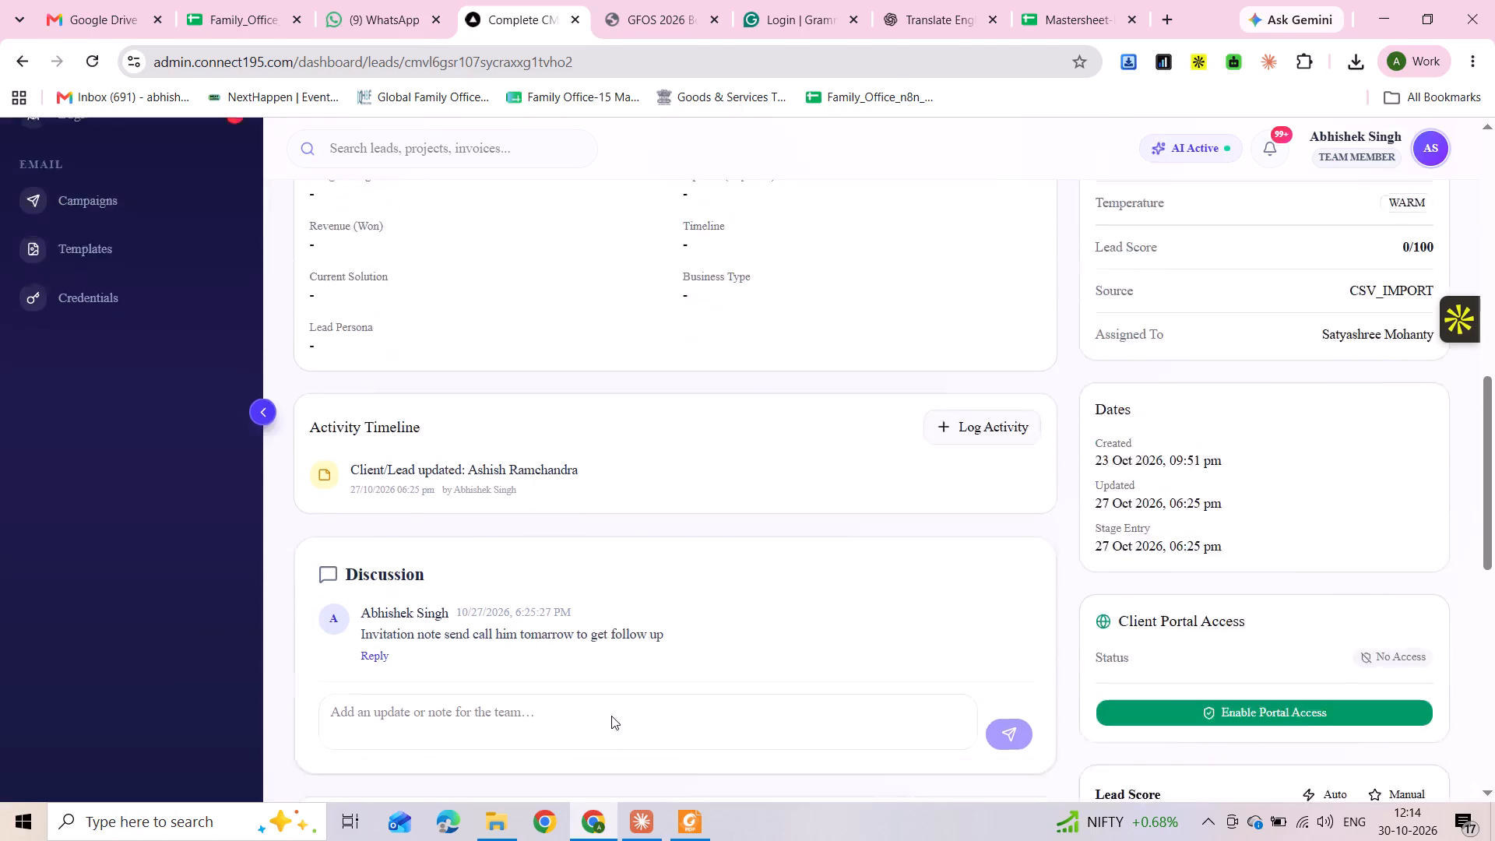
{"action": "scroll", "coordinate": [611, 716], "scroll_direction": "up", "scroll_amount": 12}
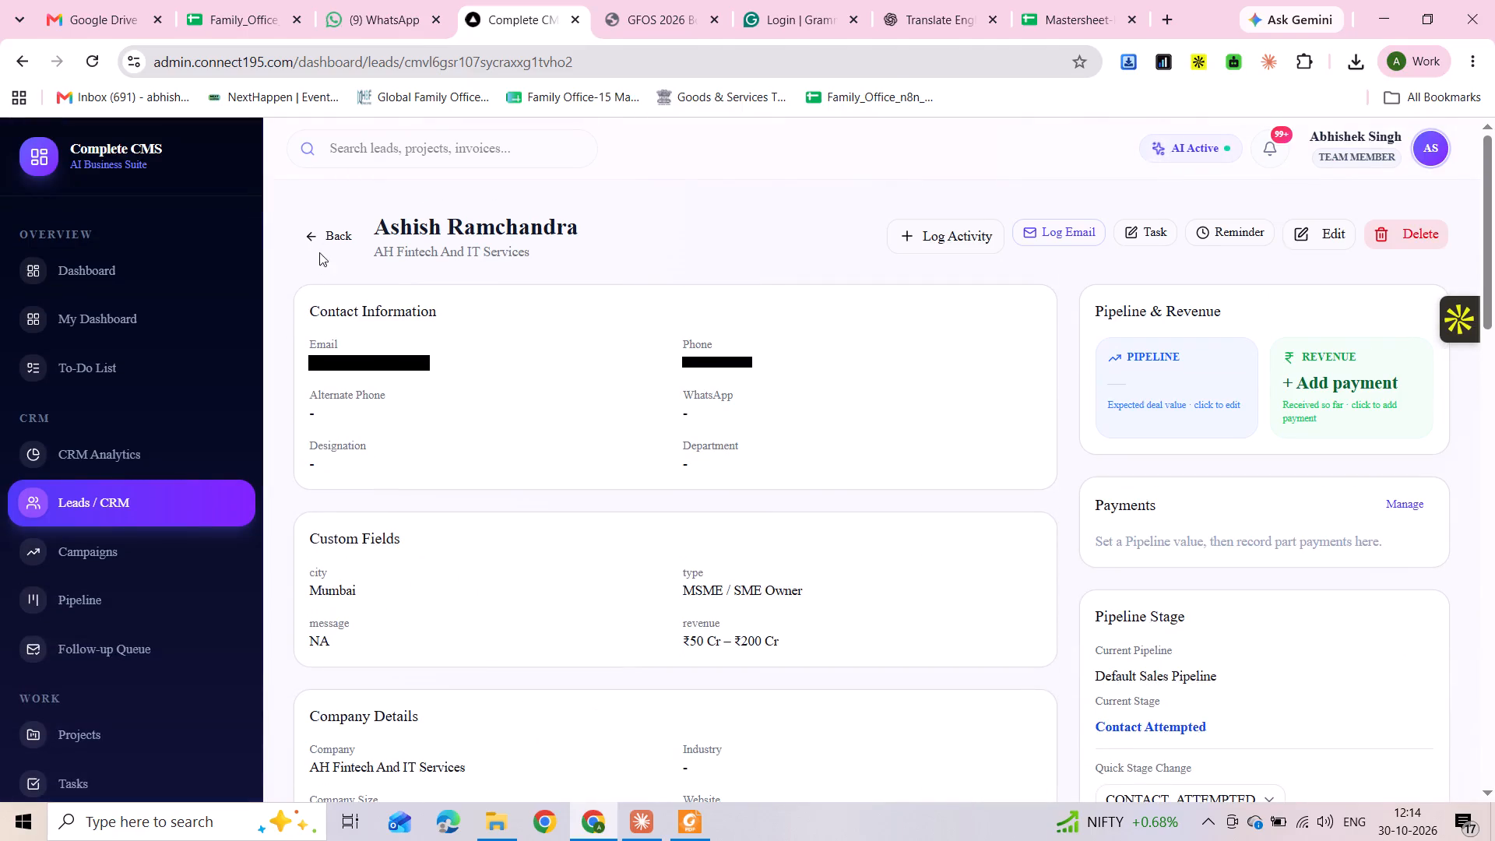
Return to the campaign's lead list and go to page 2 of the leads.
{"action": "left_click", "coordinate": [315, 240]}
{"action": "scroll", "coordinate": [864, 646], "scroll_direction": "down", "scroll_amount": 2}
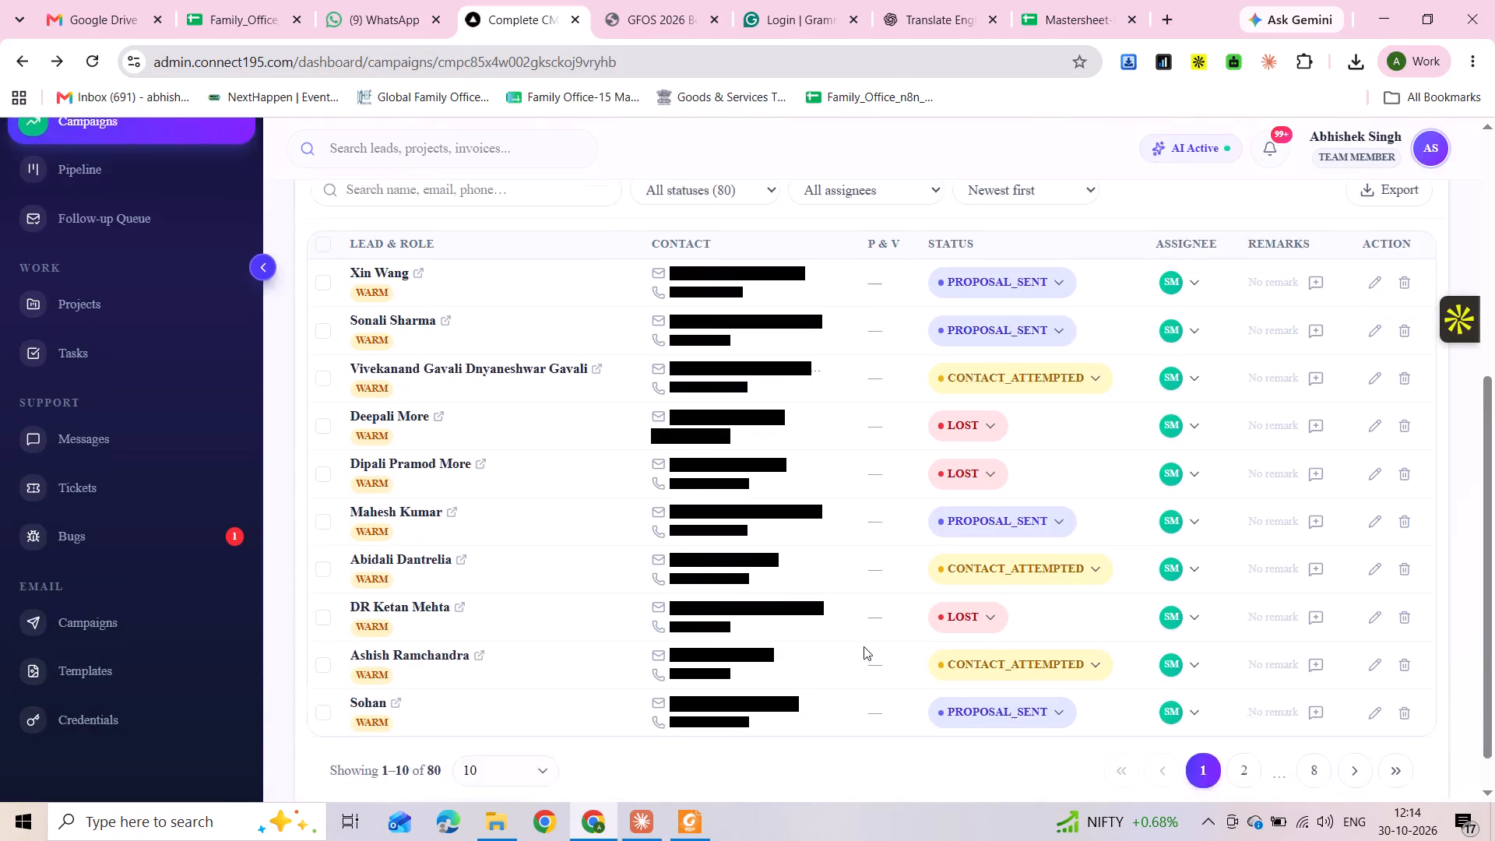
{"action": "left_click", "coordinate": [1249, 727]}
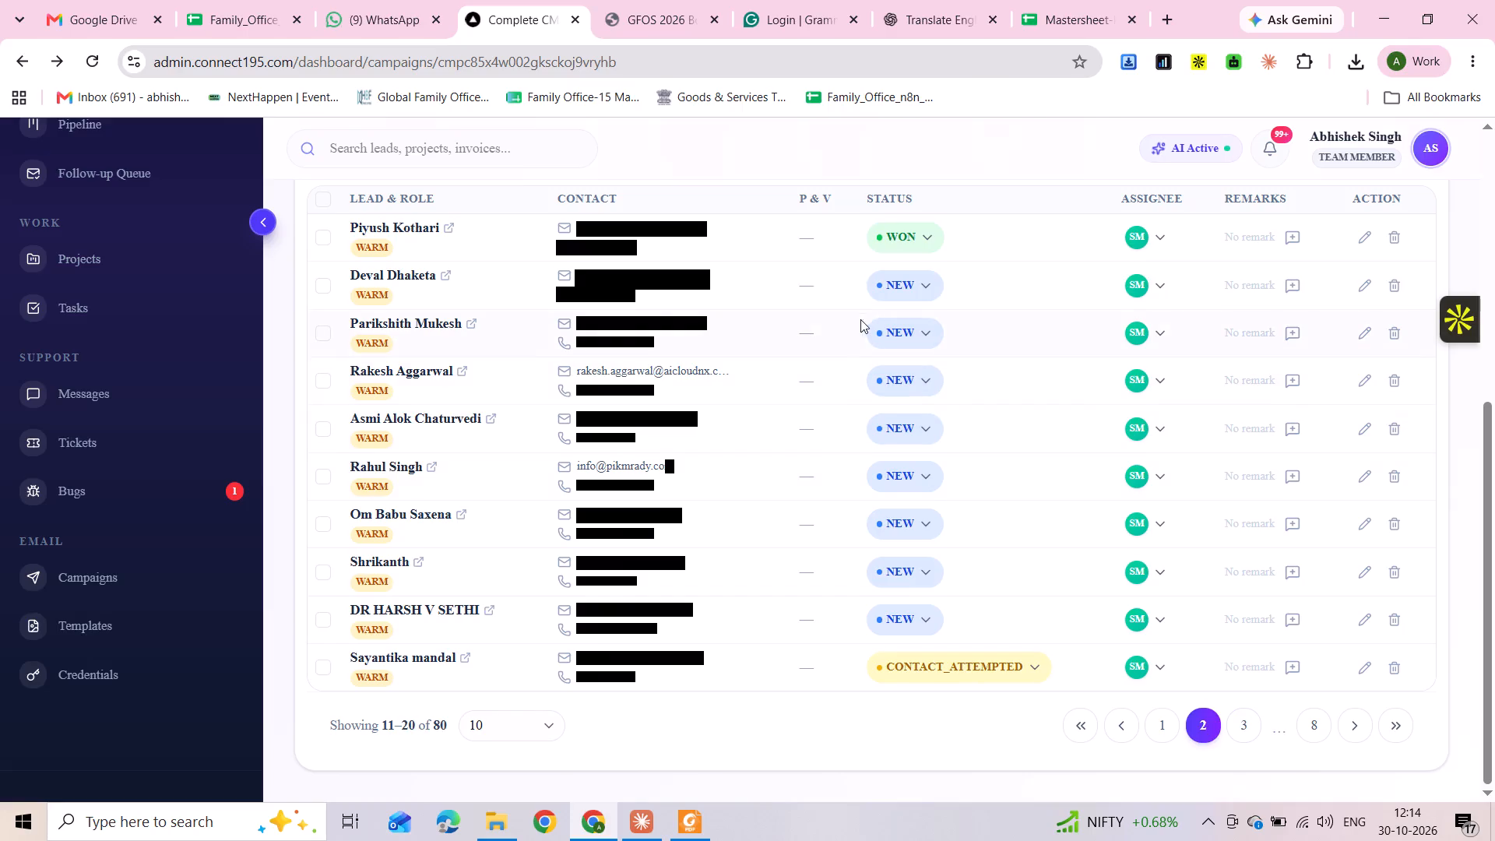
Open the Smart Health+ AI lead from page 2 of the campaign's leads and review its contact details and message.
{"action": "left_click", "coordinate": [405, 272]}
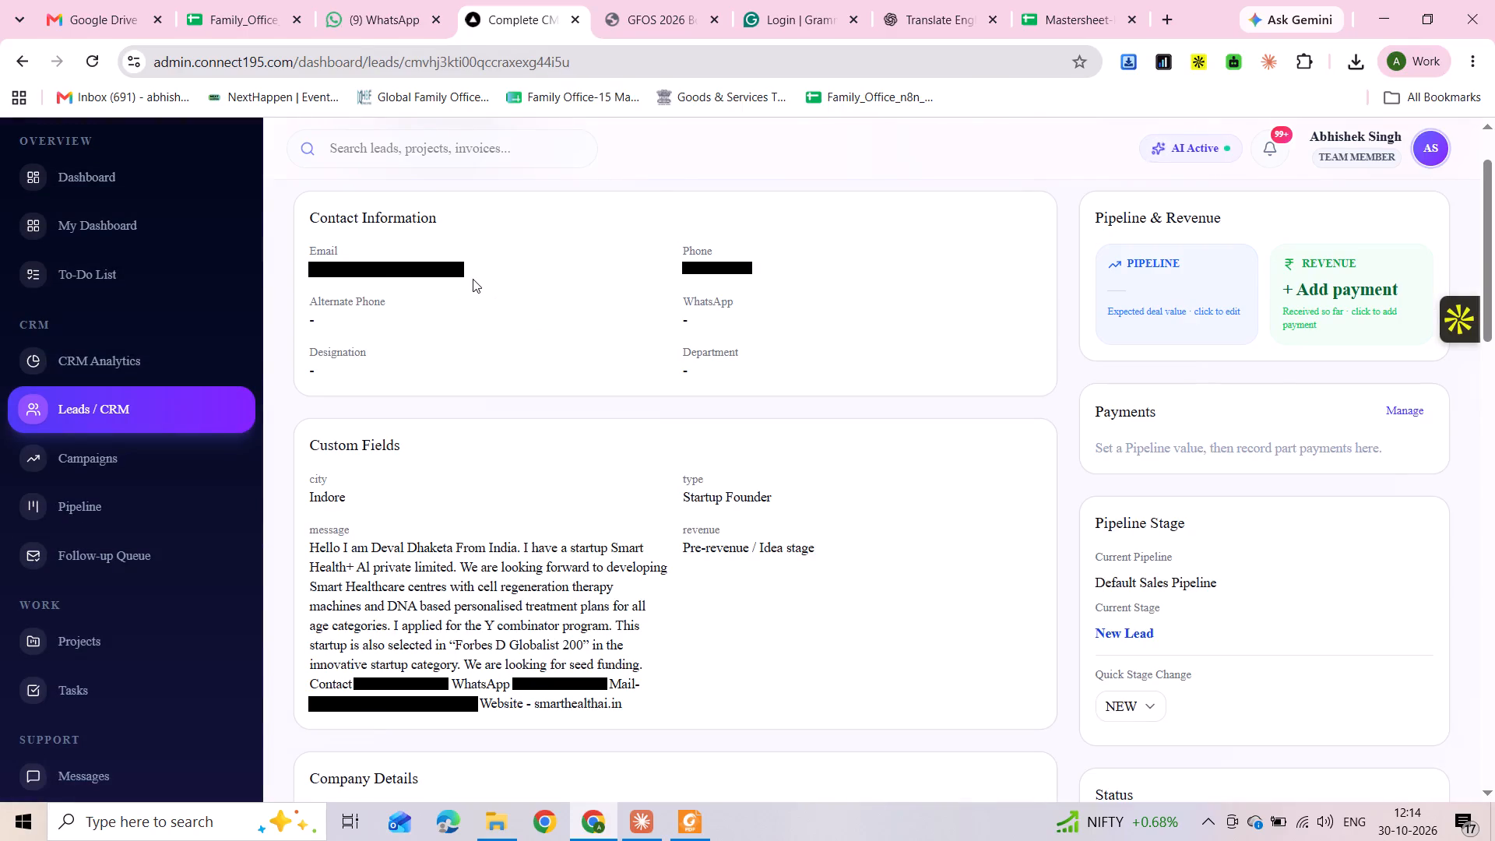
{"action": "left_click", "coordinate": [473, 279]}
{"action": "scroll", "coordinate": [571, 438], "scroll_direction": "down", "scroll_amount": 12}
{"action": "scroll", "coordinate": [568, 446], "scroll_direction": "up", "scroll_amount": 15}
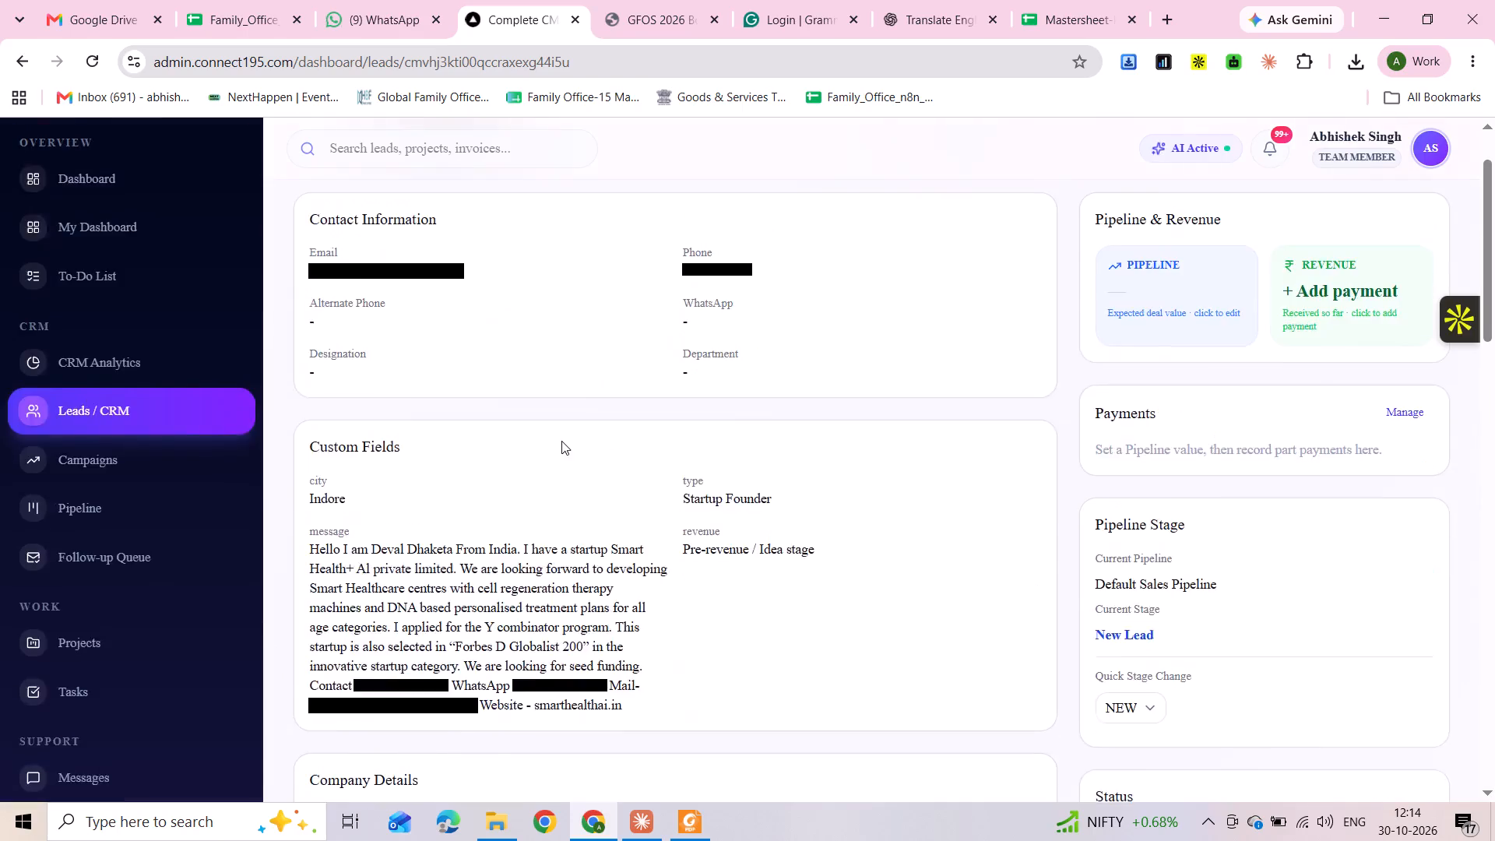
{"action": "scroll", "coordinate": [561, 441], "scroll_direction": "up", "scroll_amount": 2}
{"action": "left_click_drag", "start_coordinate": [505, 372], "coordinate": [327, 364]}
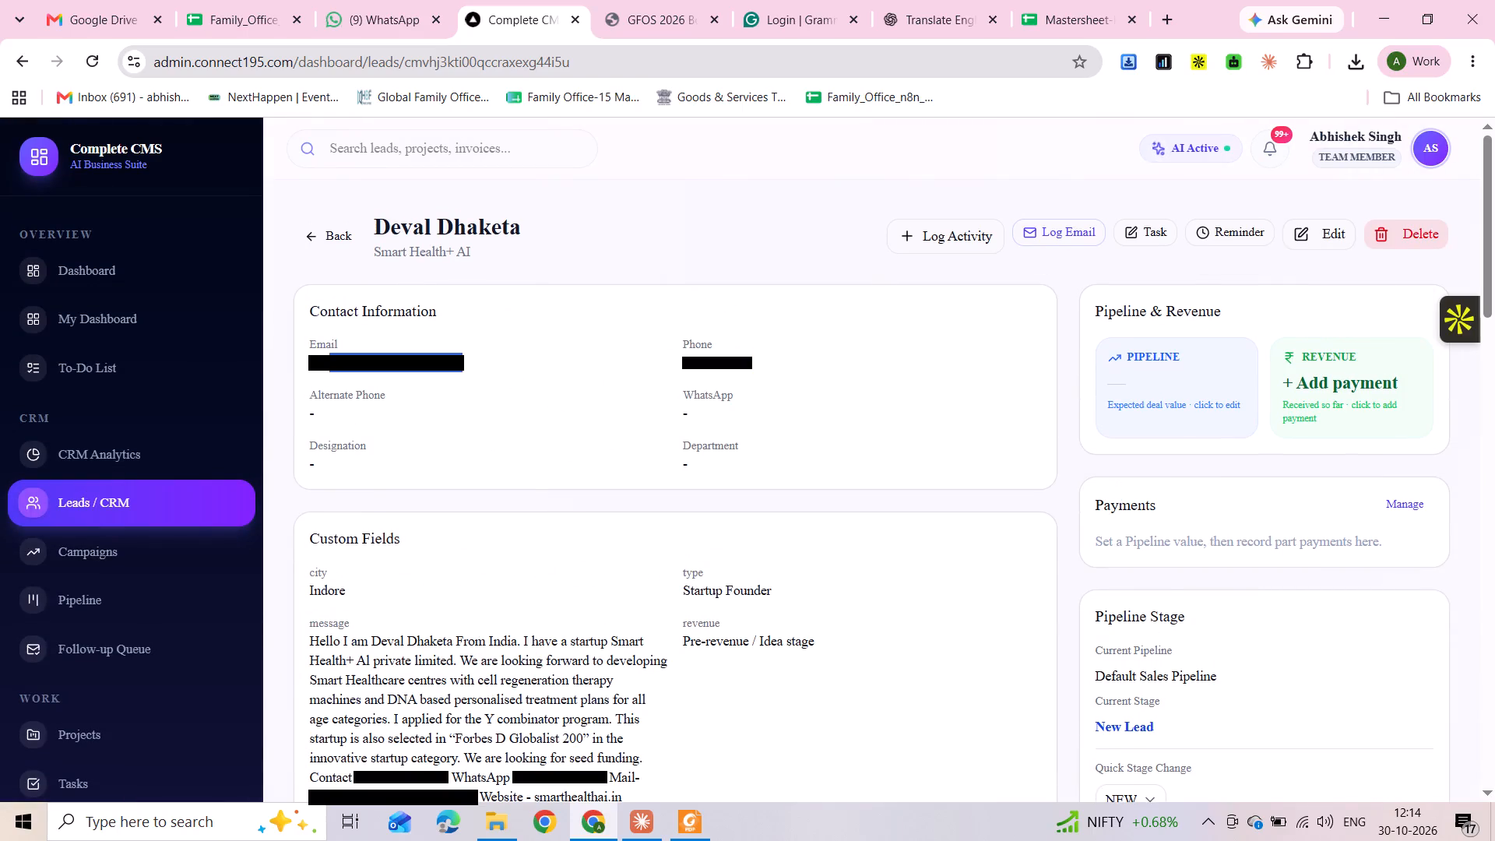
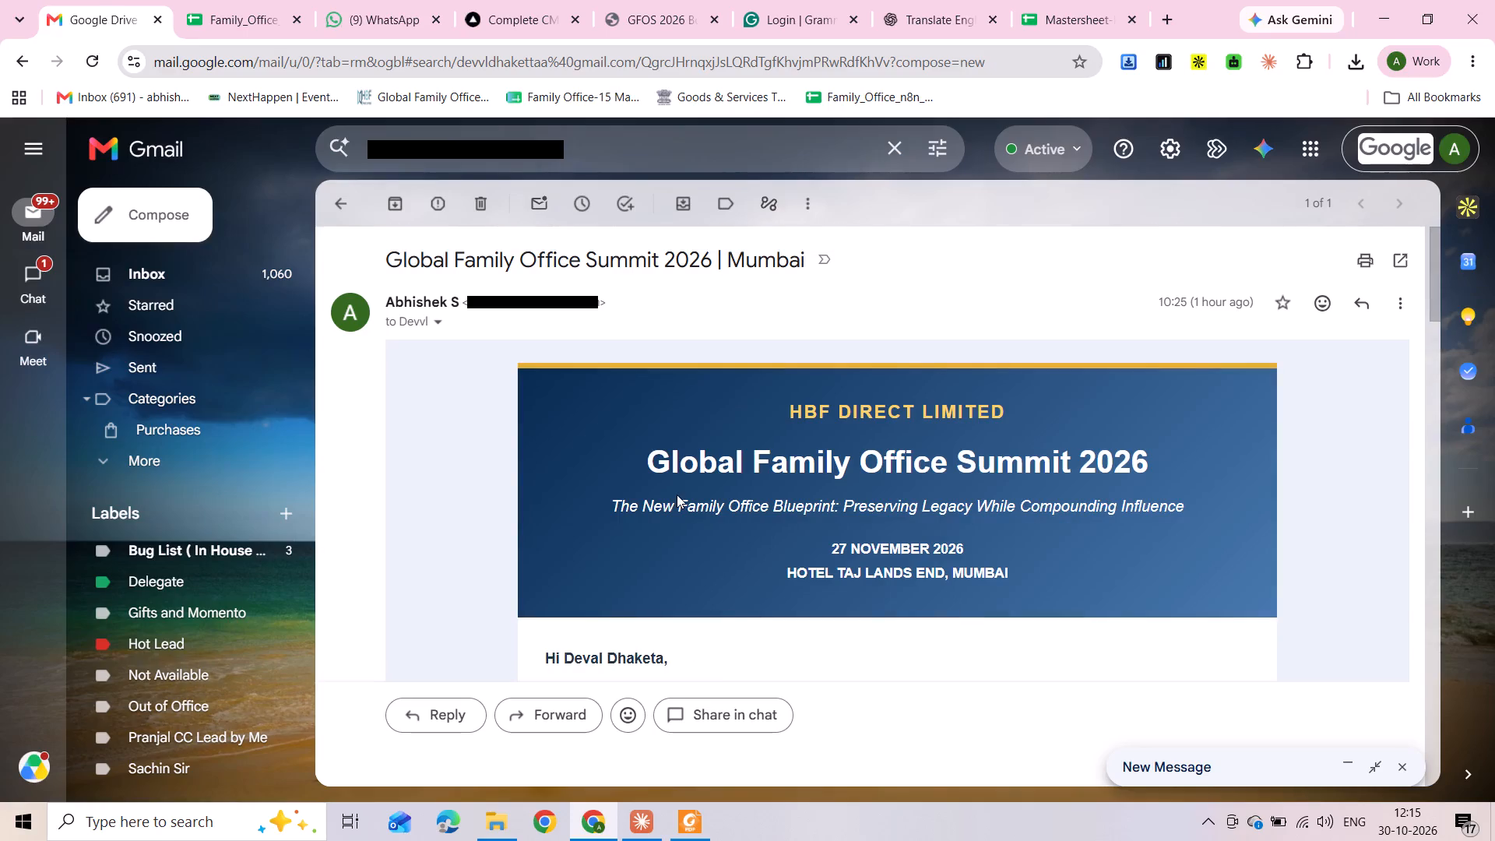
{"action": "scroll", "coordinate": [588, 418], "scroll_direction": "down", "scroll_amount": 1}
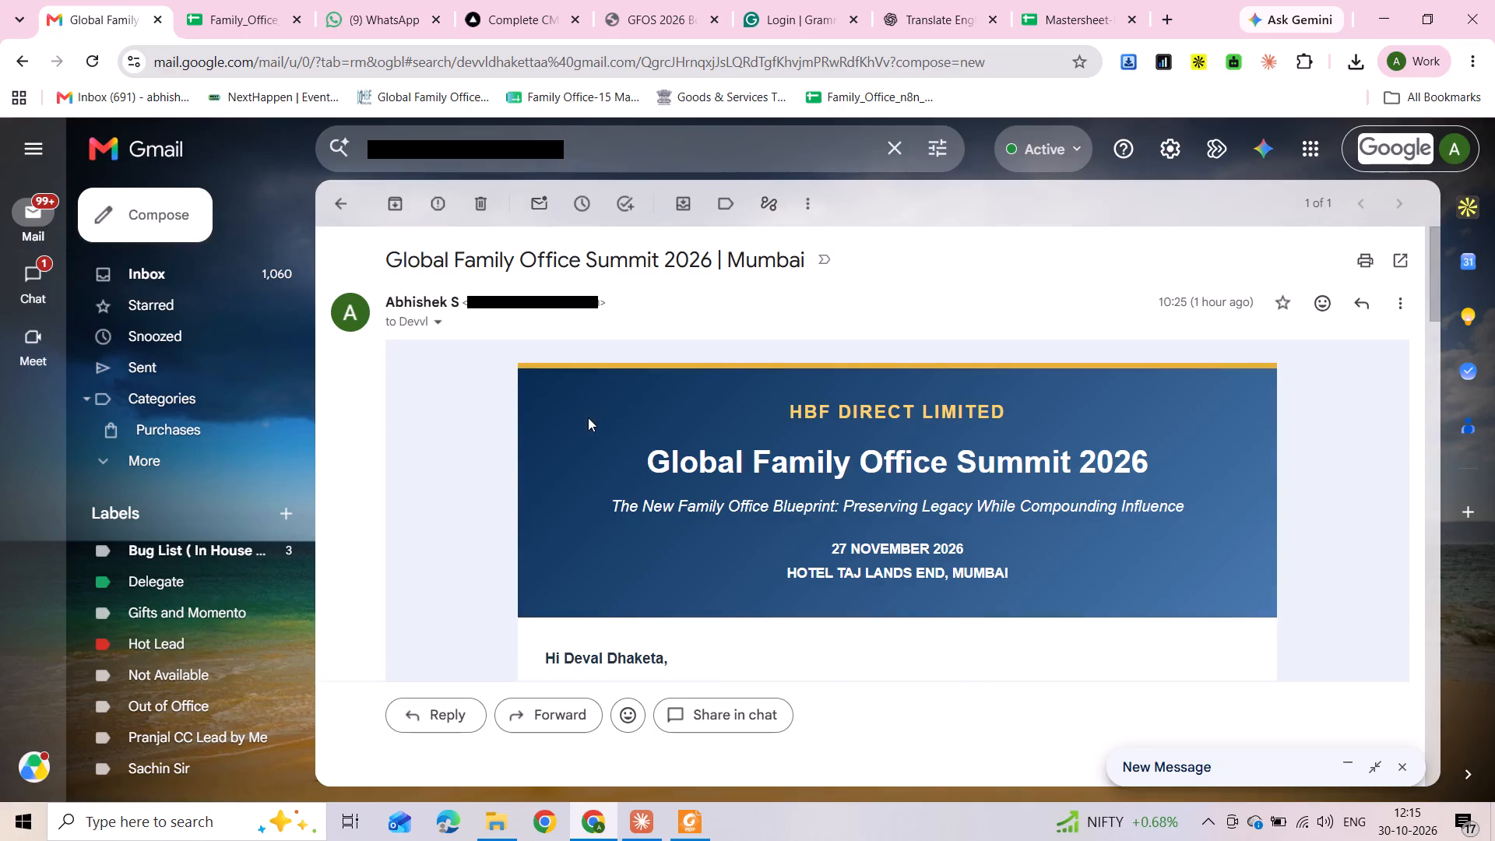
{"action": "scroll", "coordinate": [588, 417], "scroll_direction": "down", "scroll_amount": 3}
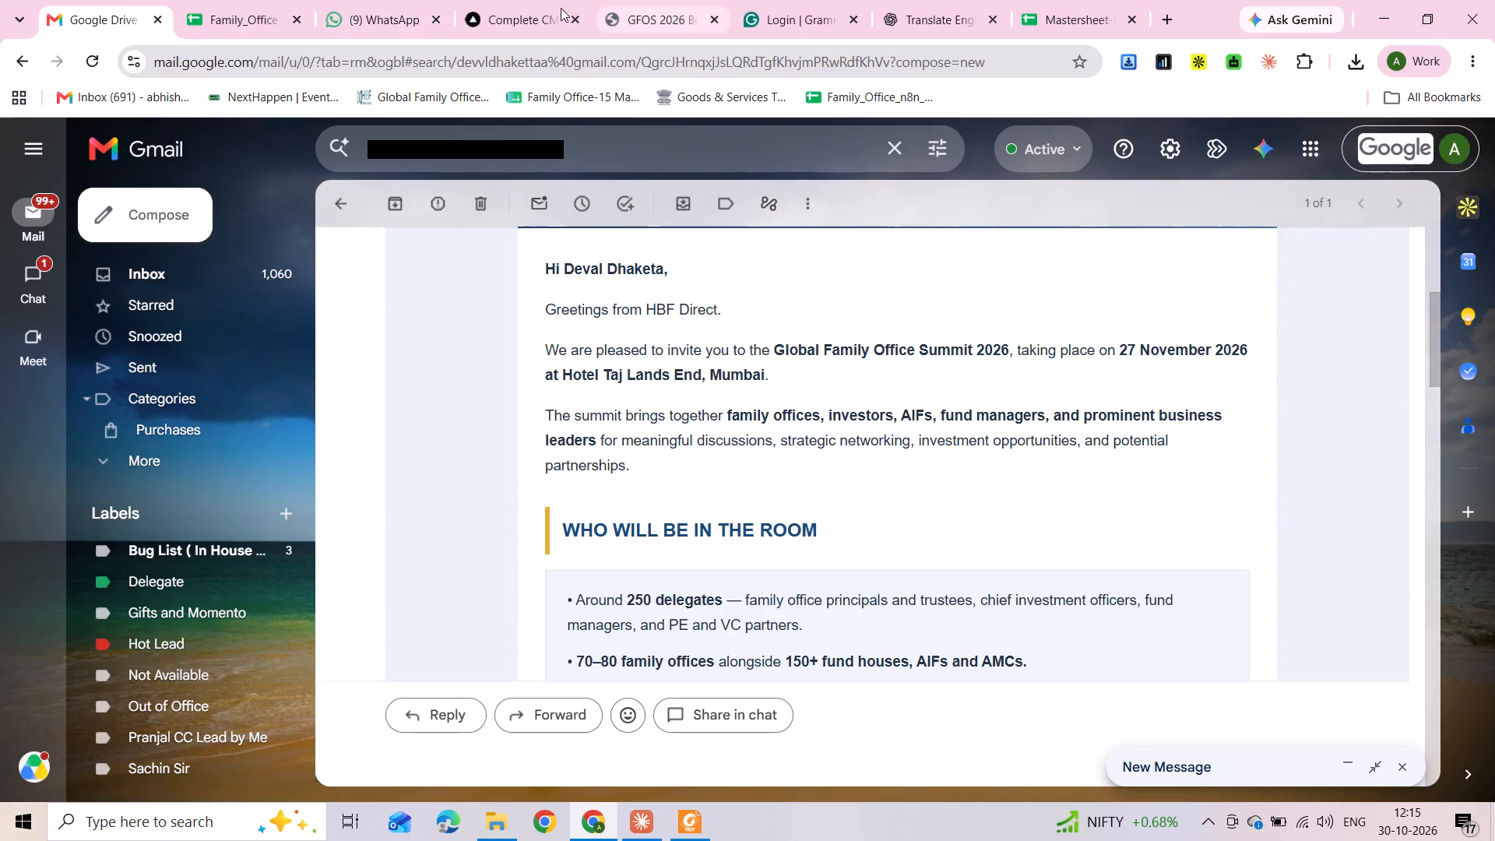
Switch back to the Smart Health+ AI lead in Complete CMS and look through its details.
{"action": "left_click", "coordinate": [485, 0]}
{"action": "scroll", "coordinate": [582, 564], "scroll_direction": "down", "scroll_amount": 2}
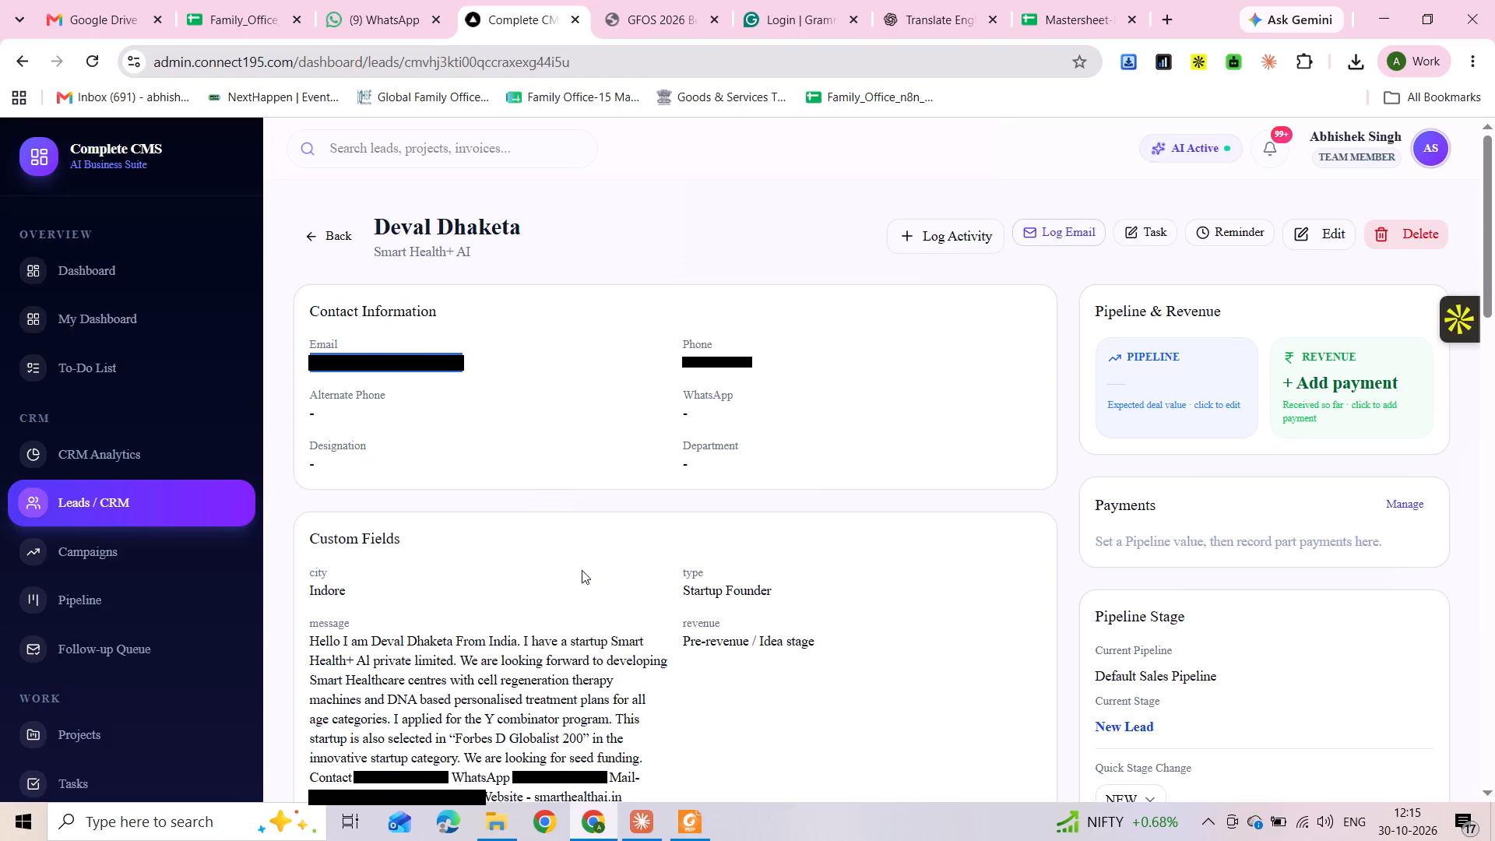
Review the Smart Health+ AI lead's contact details, custom-field message, pipeline stage, activity timeline and discussion section.
{"action": "scroll", "coordinate": [579, 569], "scroll_direction": "down", "scroll_amount": 2}
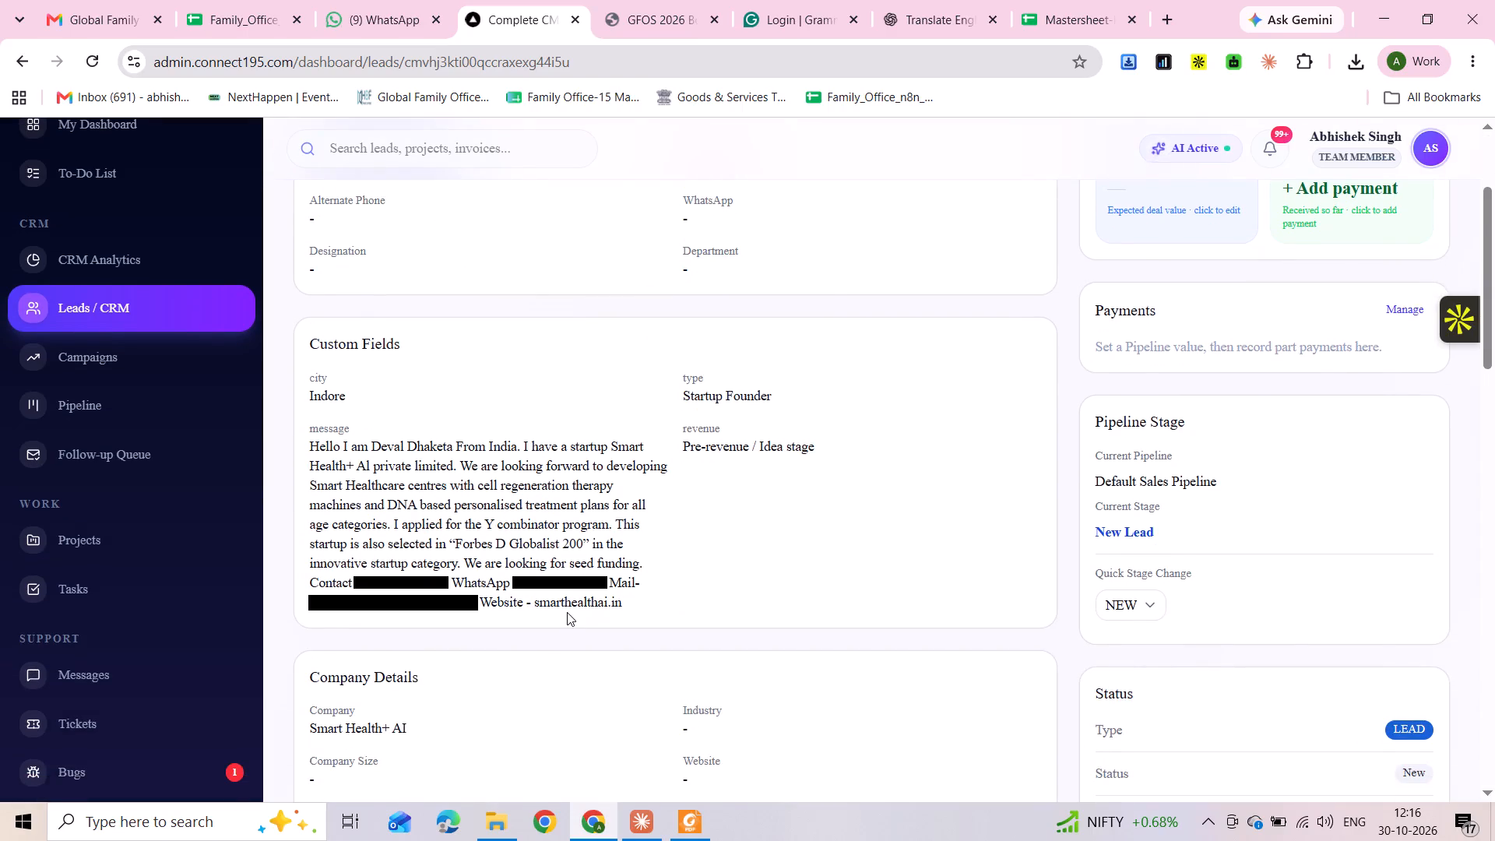
{"action": "scroll", "coordinate": [567, 612], "scroll_direction": "down", "scroll_amount": 1}
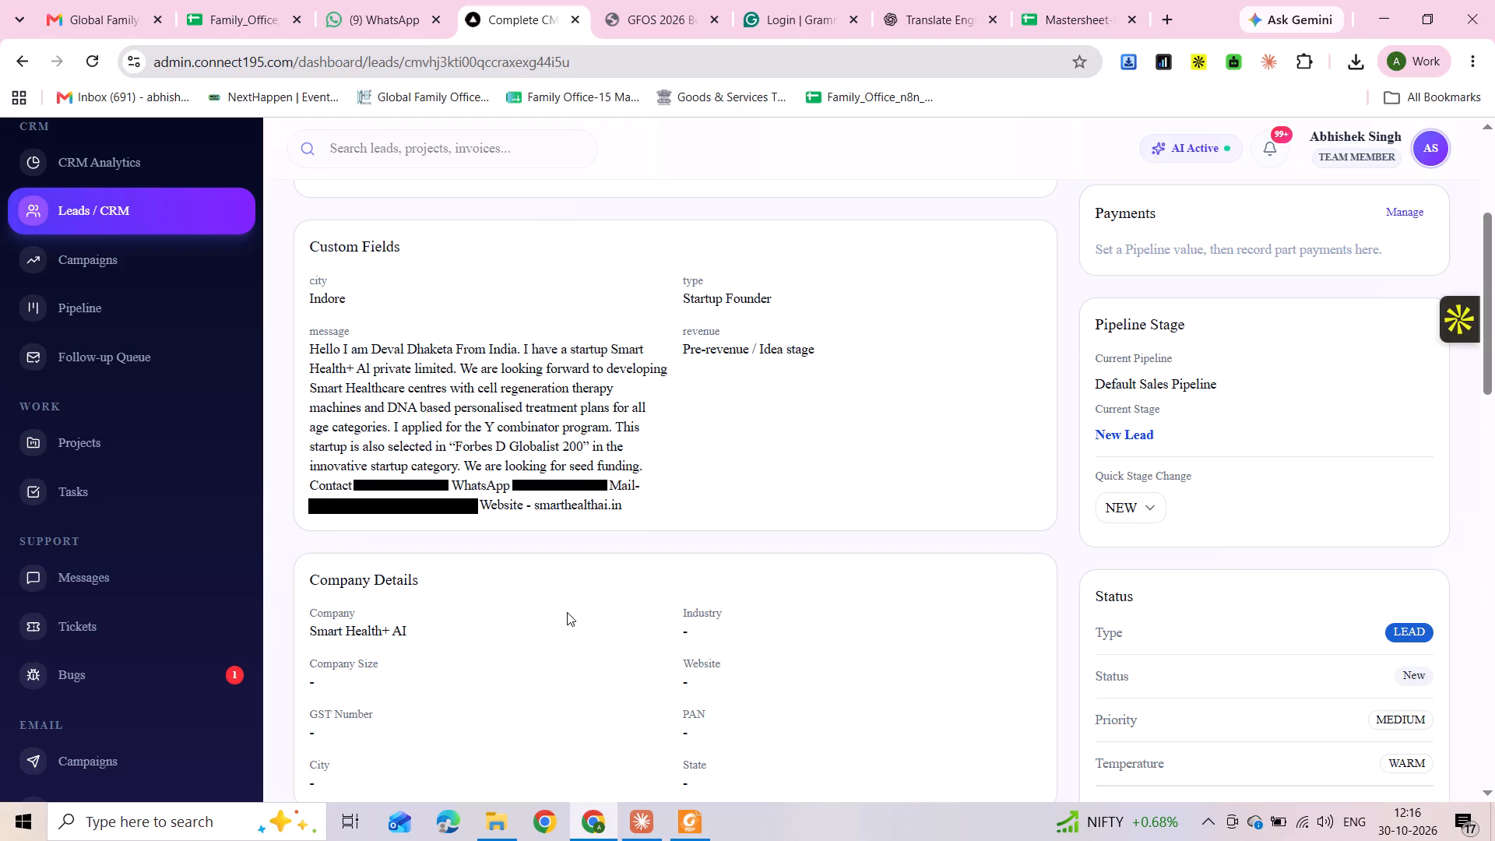
{"action": "scroll", "coordinate": [567, 612], "scroll_direction": "down", "scroll_amount": 2}
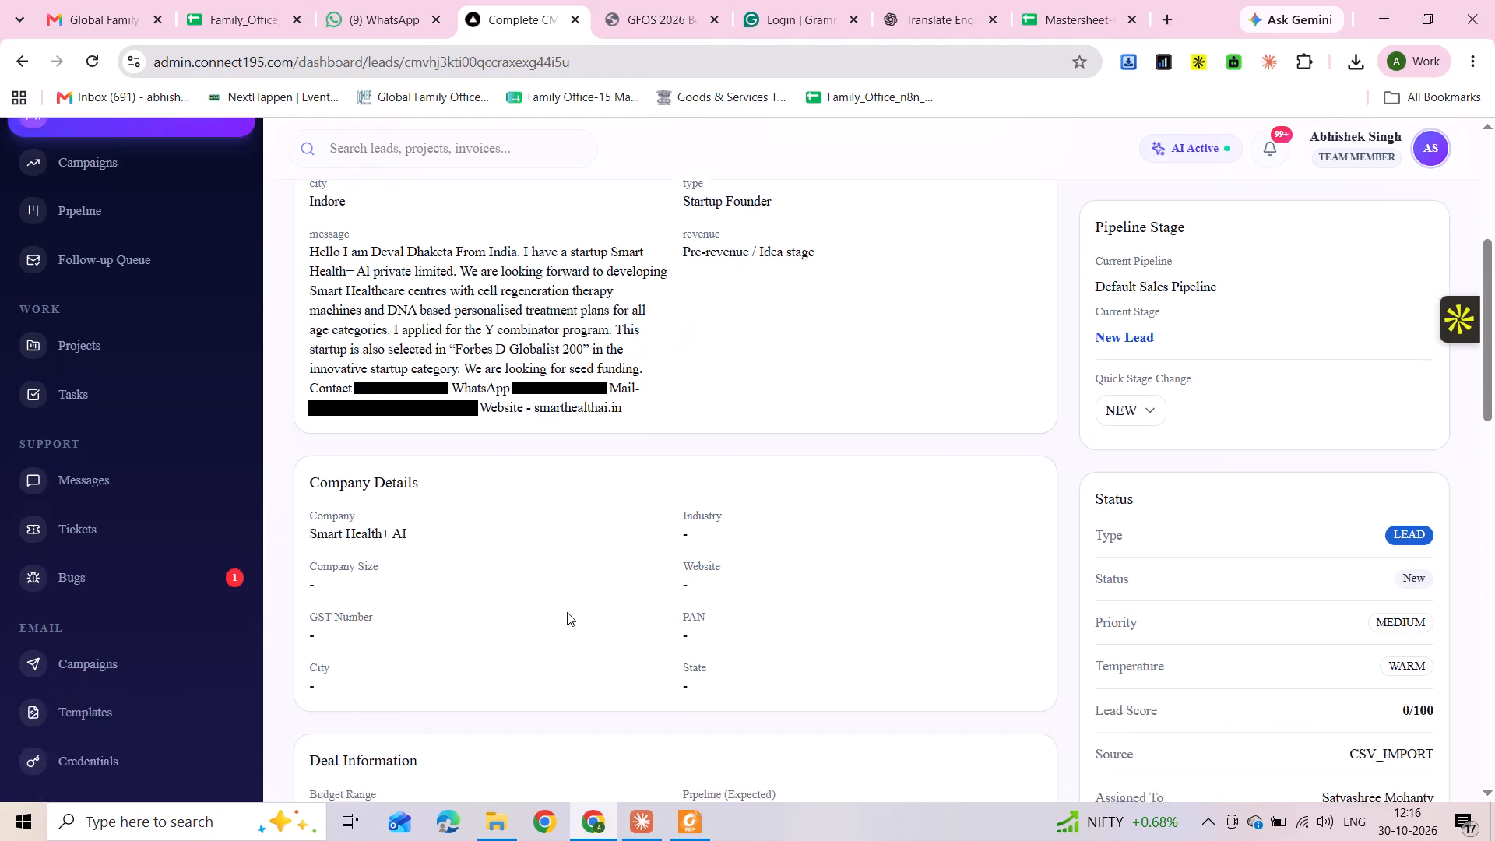
{"action": "scroll", "coordinate": [567, 612], "scroll_direction": "down", "scroll_amount": 7}
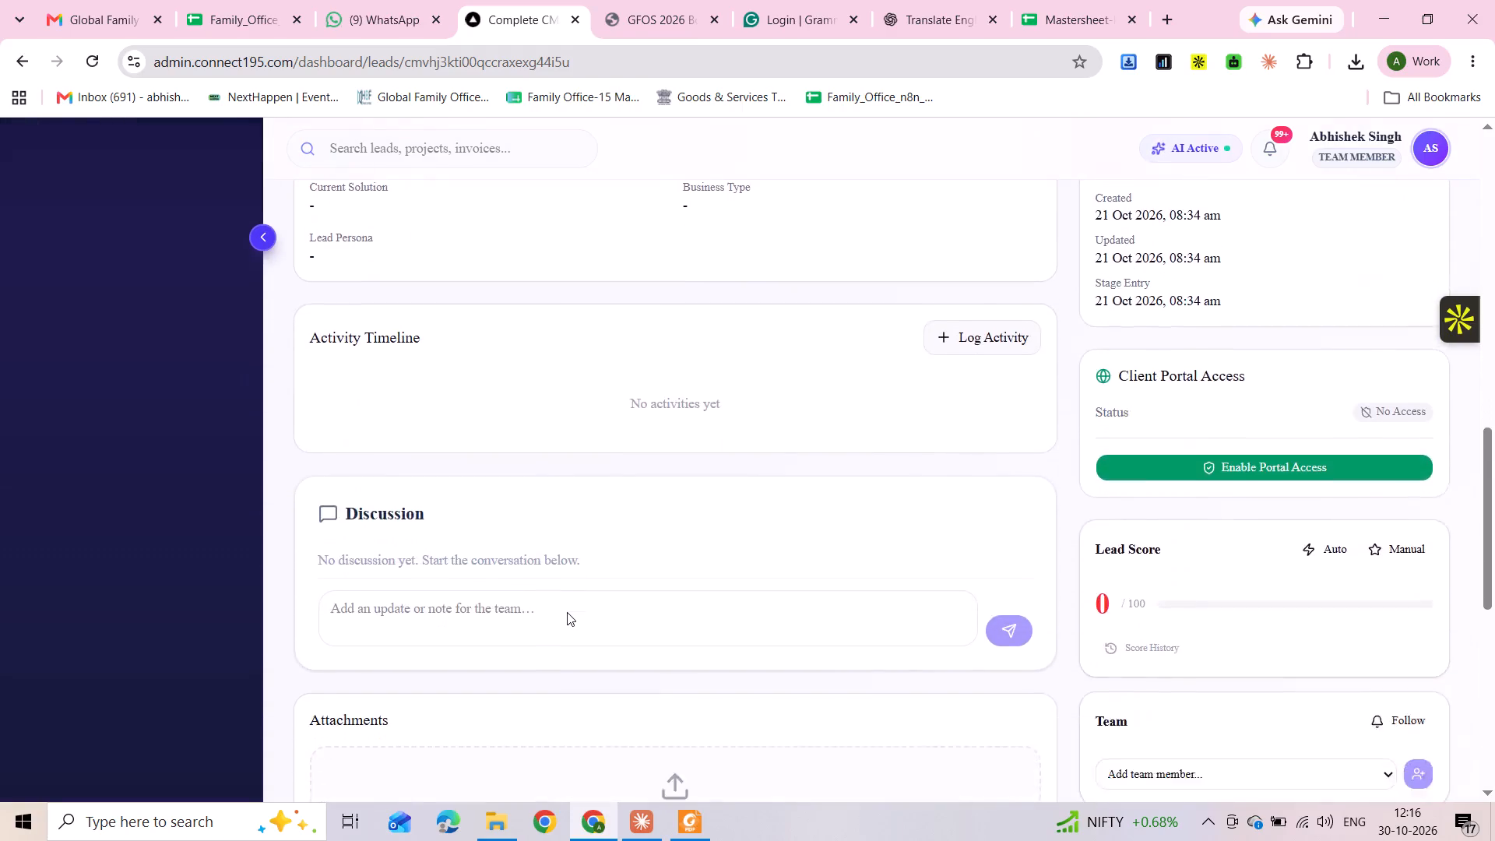
{"action": "scroll", "coordinate": [567, 612], "scroll_direction": "down", "scroll_amount": 5}
{"action": "scroll", "coordinate": [567, 612], "scroll_direction": "up", "scroll_amount": 11}
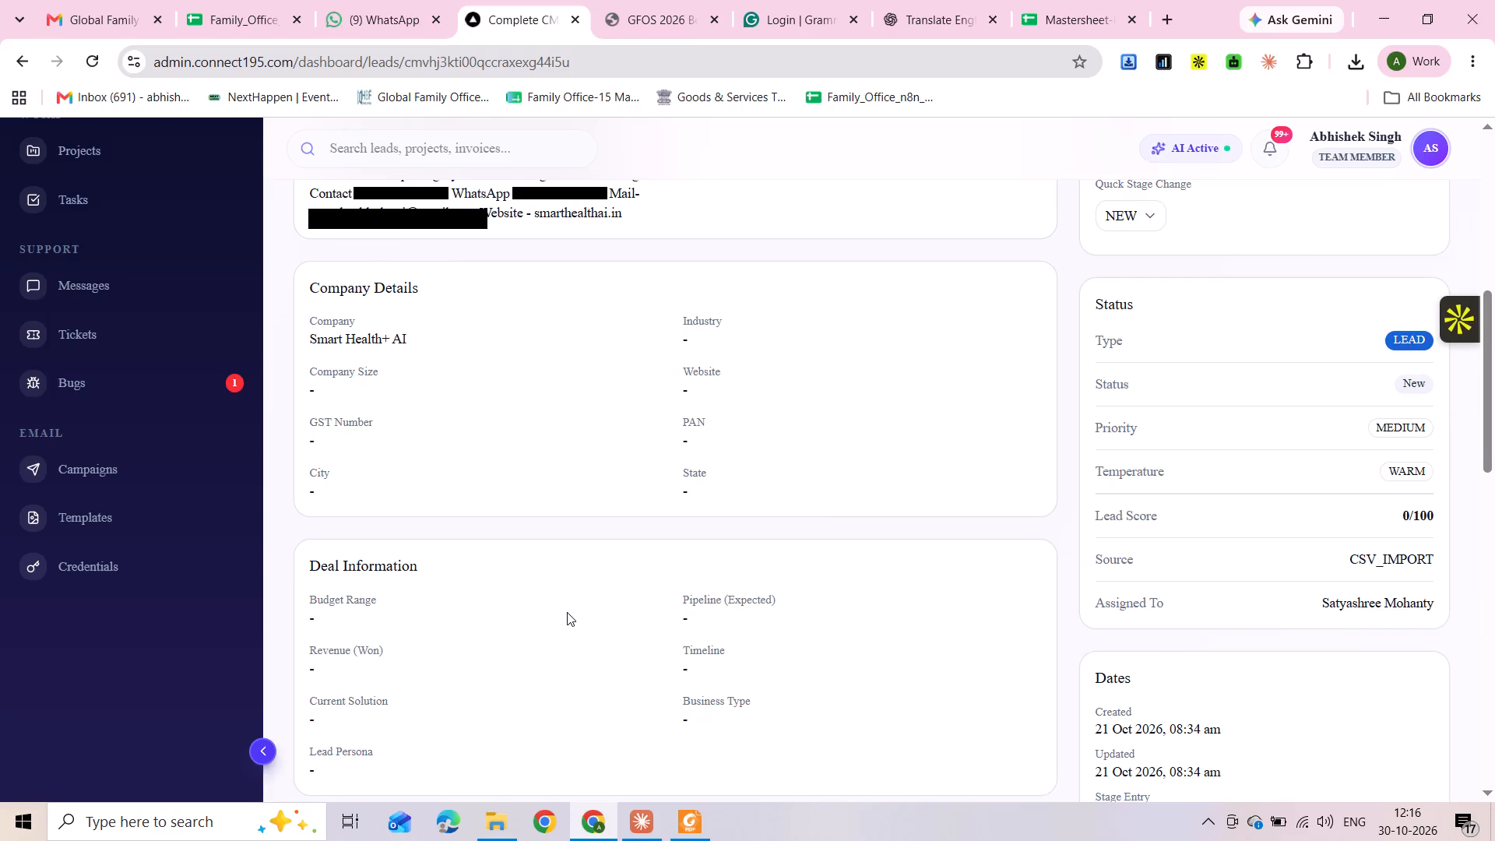
{"action": "scroll", "coordinate": [552, 637], "scroll_direction": "up", "scroll_amount": 13}
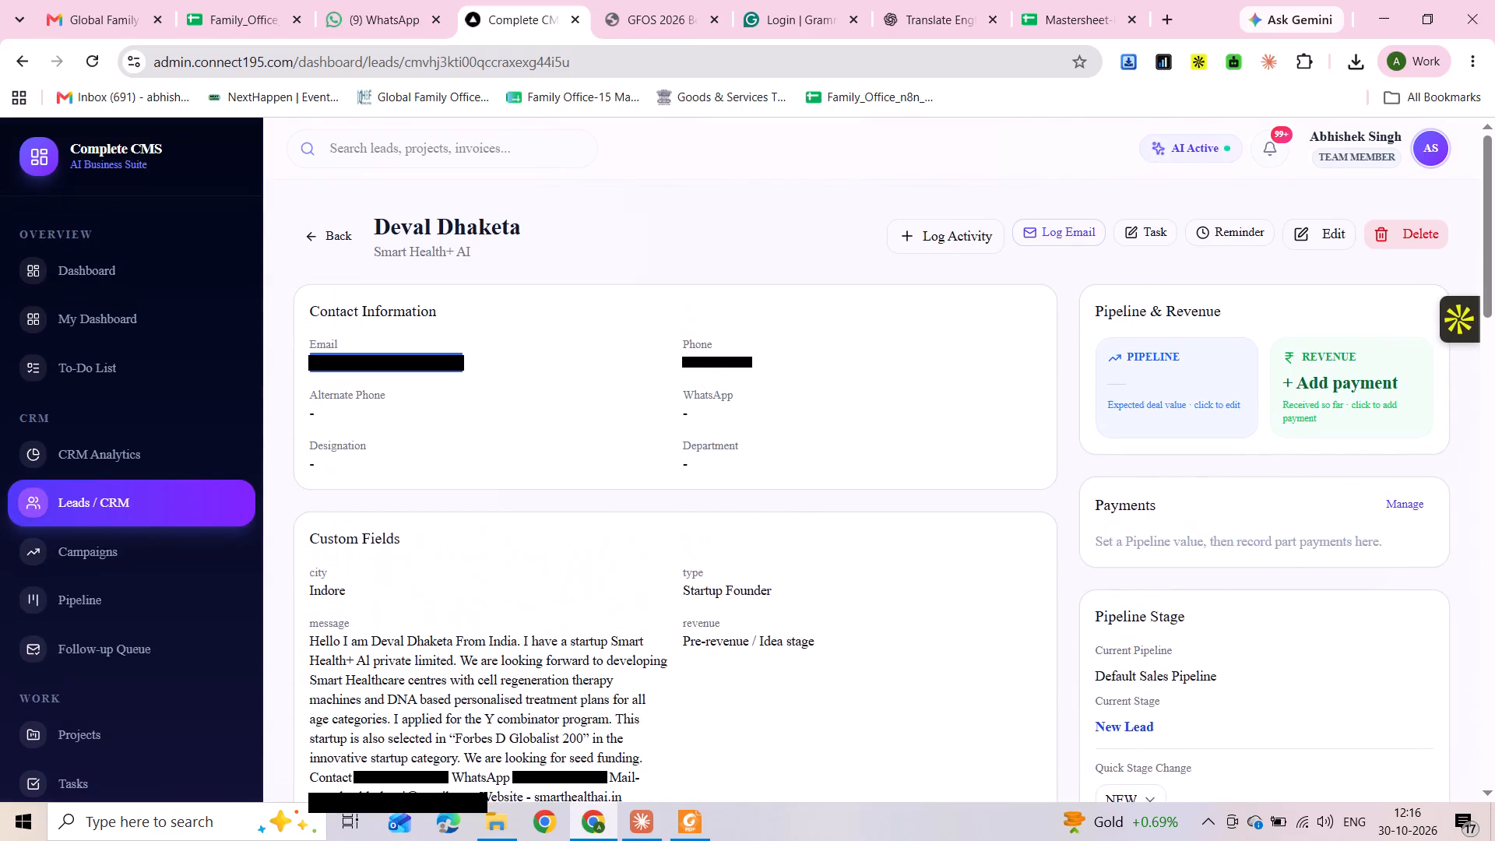
{"action": "scroll", "coordinate": [528, 642], "scroll_direction": "up", "scroll_amount": 4}
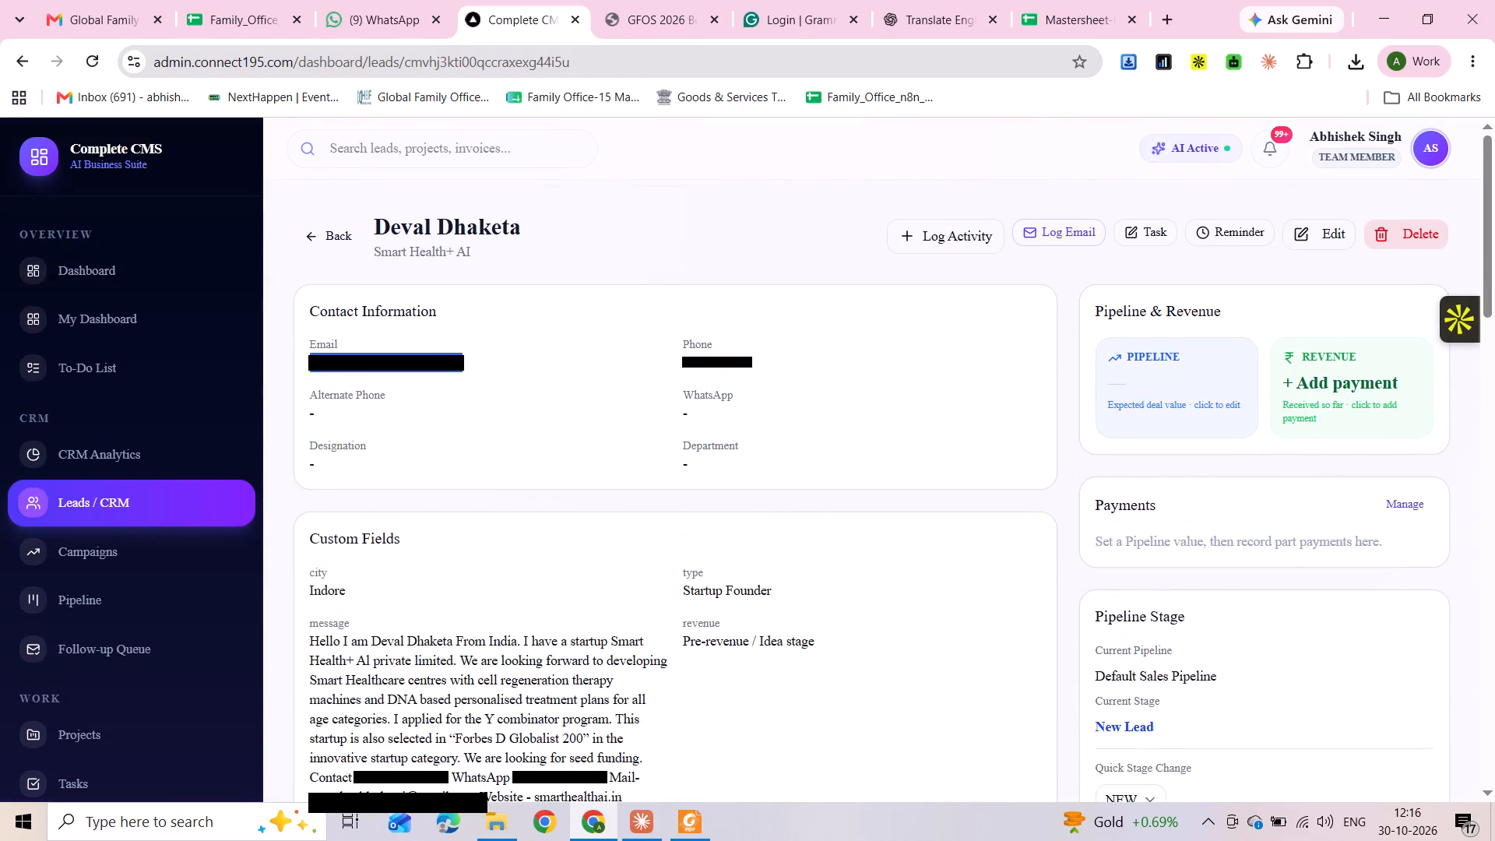
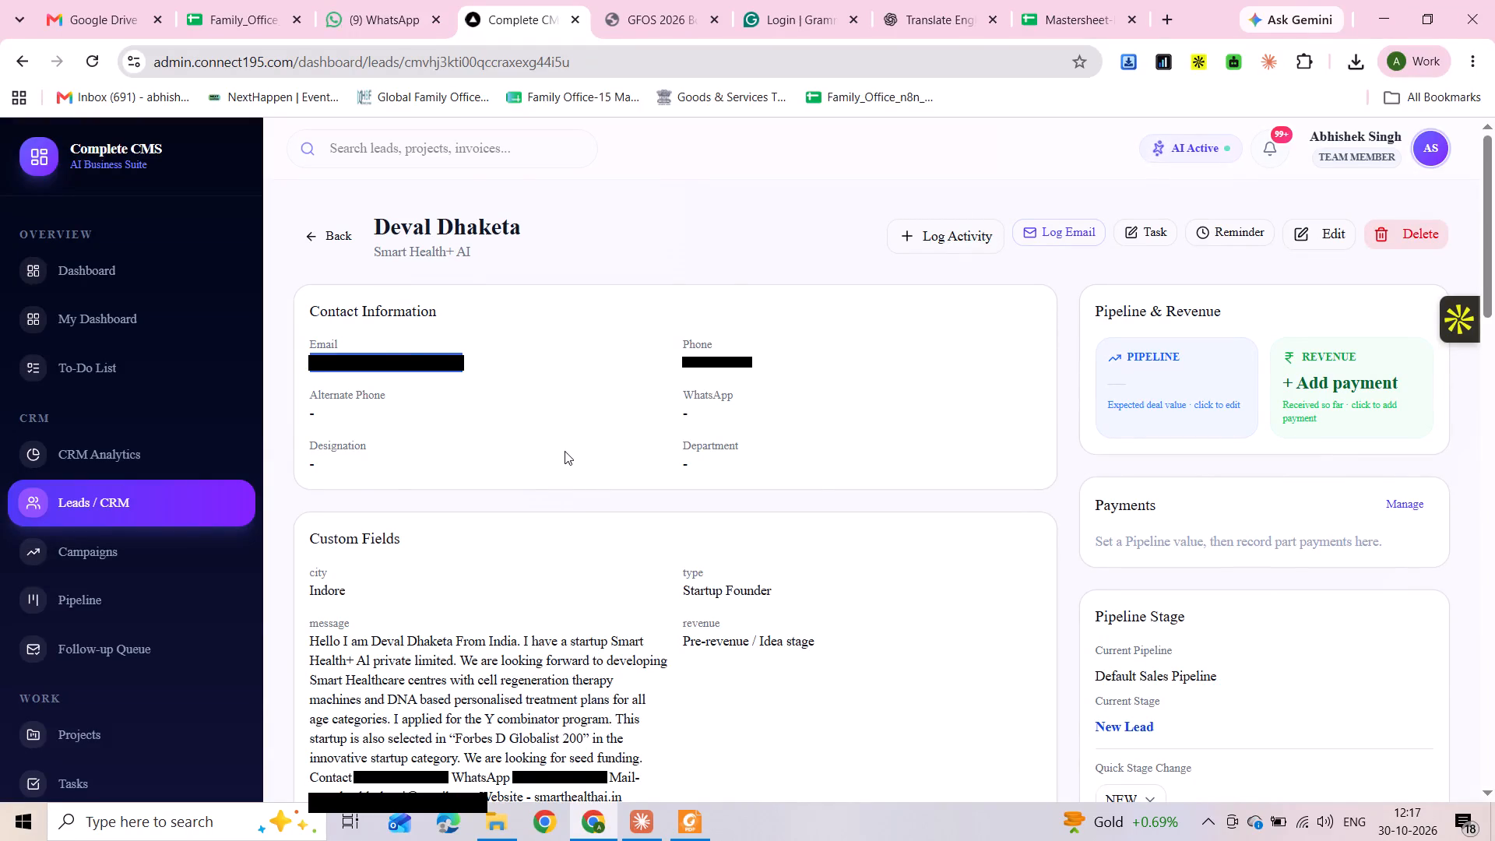
Re-read the Smart Health+ AI lead's custom-field message, company details and contact information.
{"action": "scroll", "coordinate": [565, 451], "scroll_direction": "down", "scroll_amount": 2}
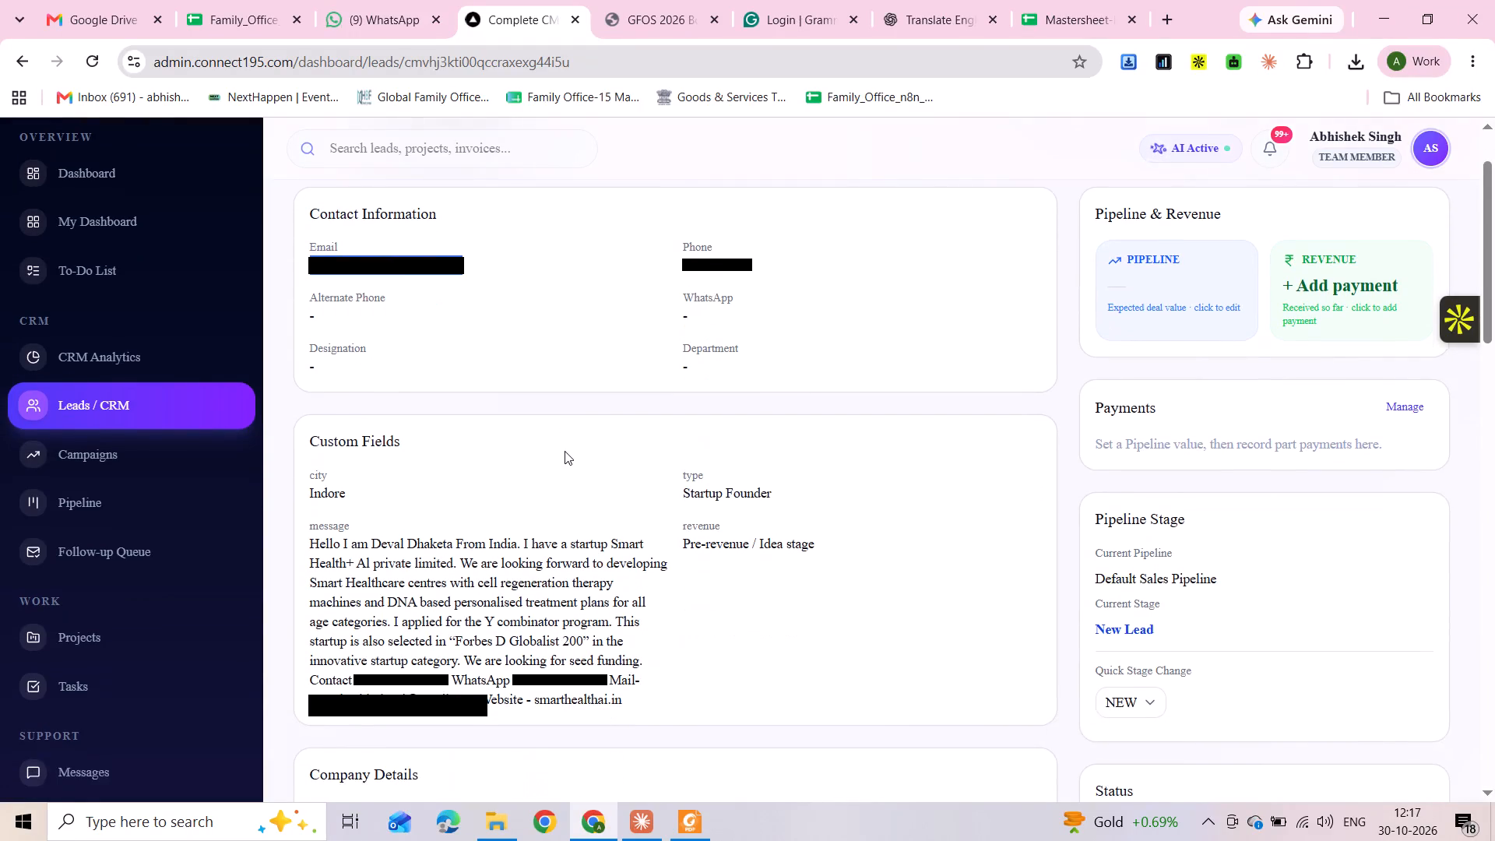
{"action": "scroll", "coordinate": [561, 543], "scroll_direction": "down", "scroll_amount": 1}
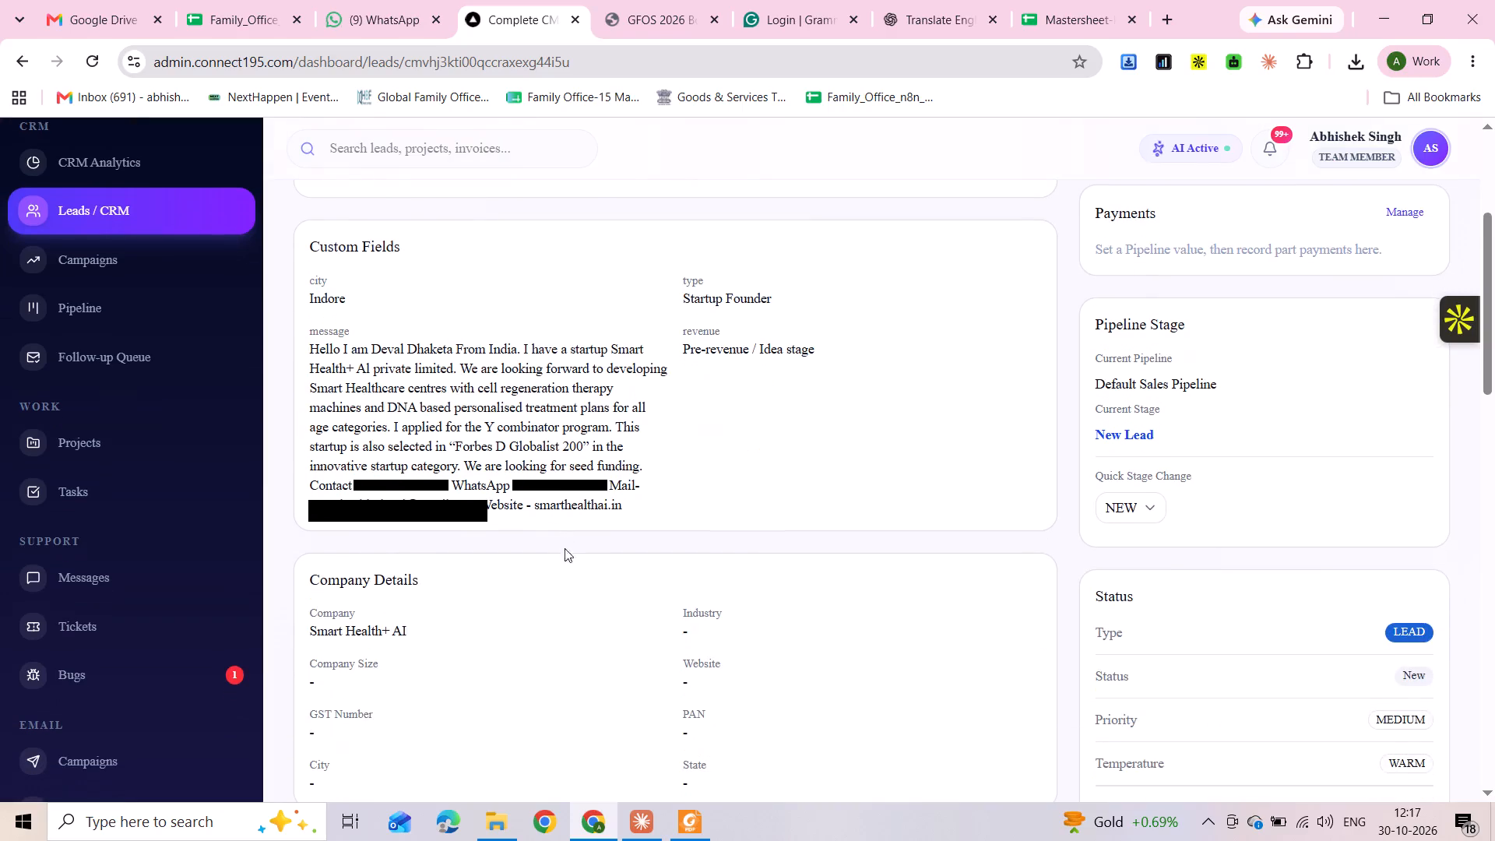
{"action": "scroll", "coordinate": [572, 558], "scroll_direction": "down", "scroll_amount": 1}
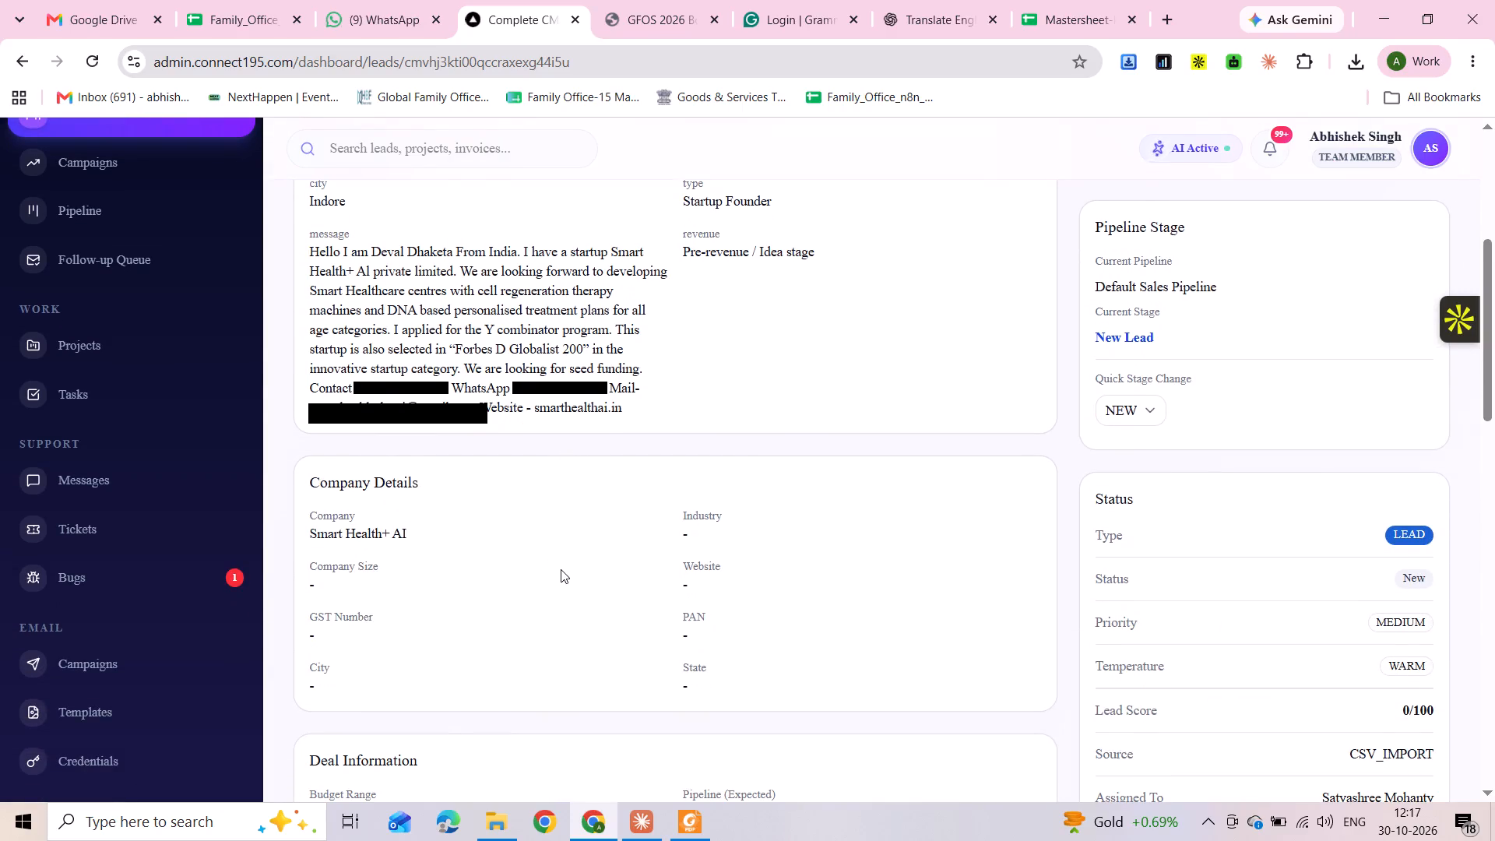
{"action": "scroll", "coordinate": [561, 569], "scroll_direction": "up", "scroll_amount": 1}
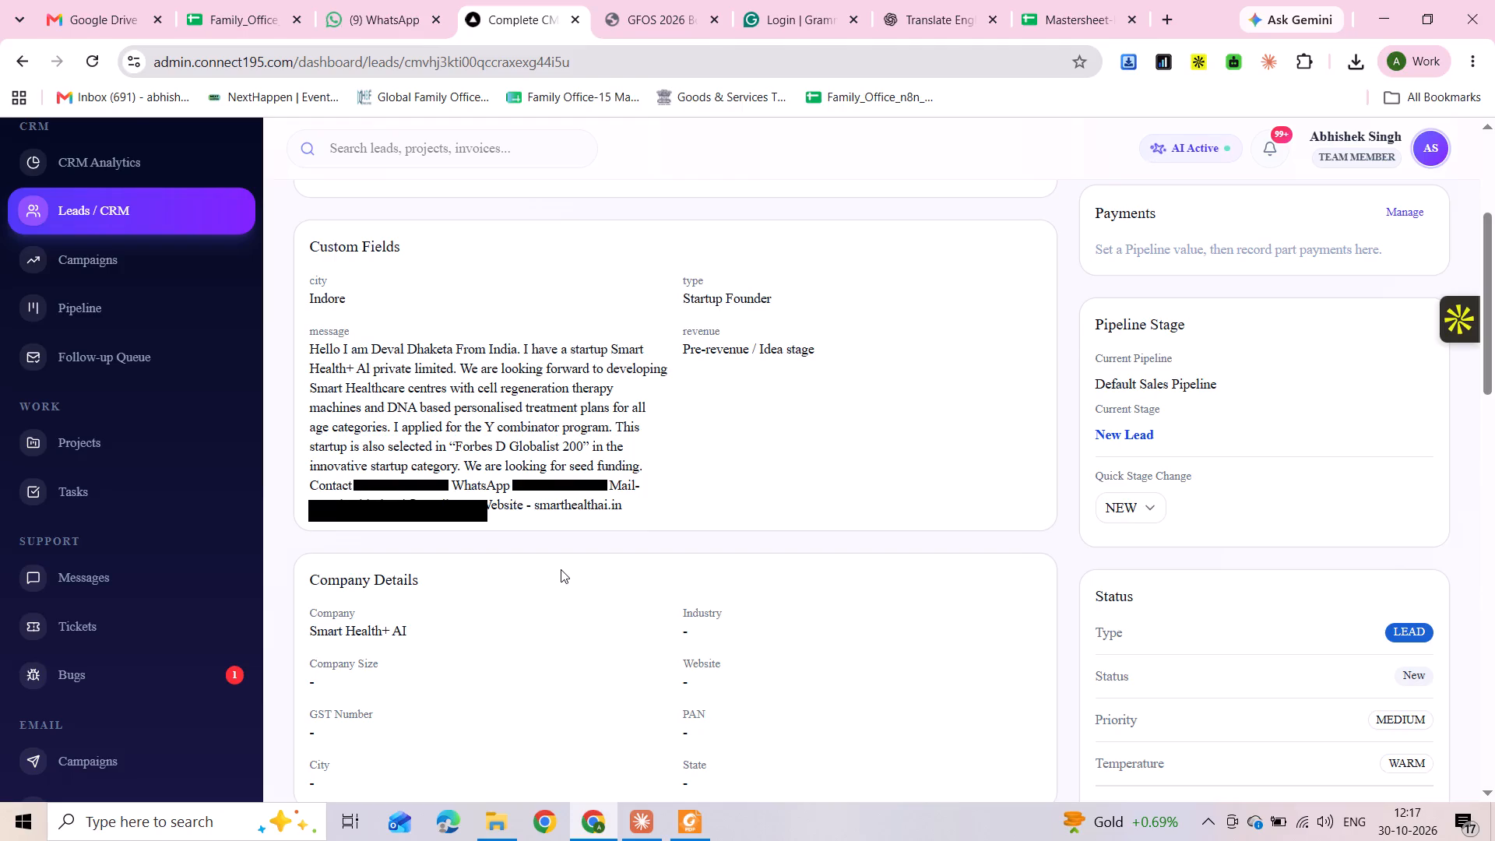
{"action": "scroll", "coordinate": [561, 569], "scroll_direction": "up", "scroll_amount": 2}
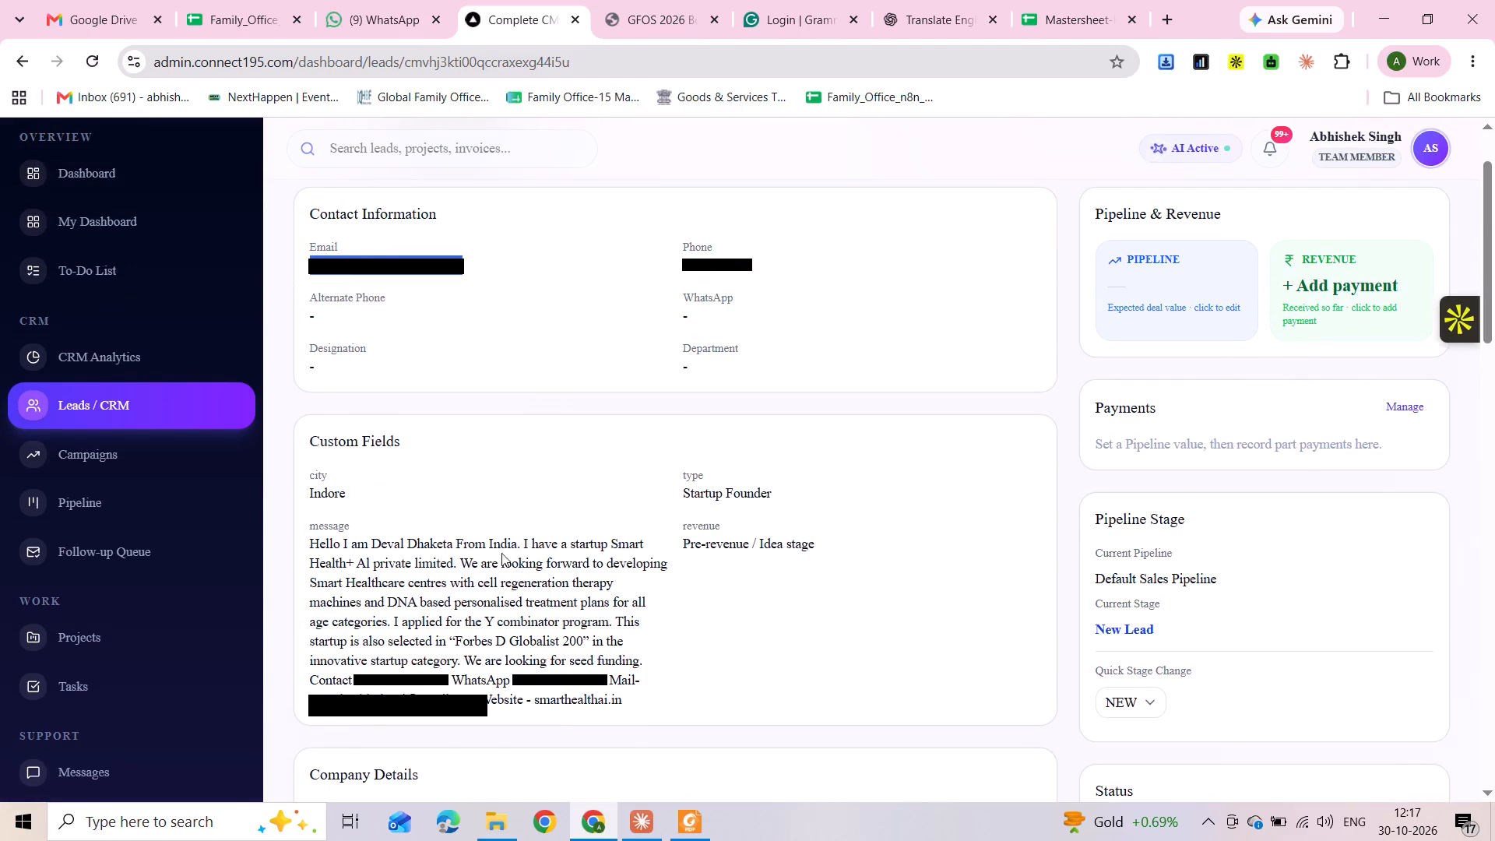
{"action": "left_click", "coordinate": [519, 352]}
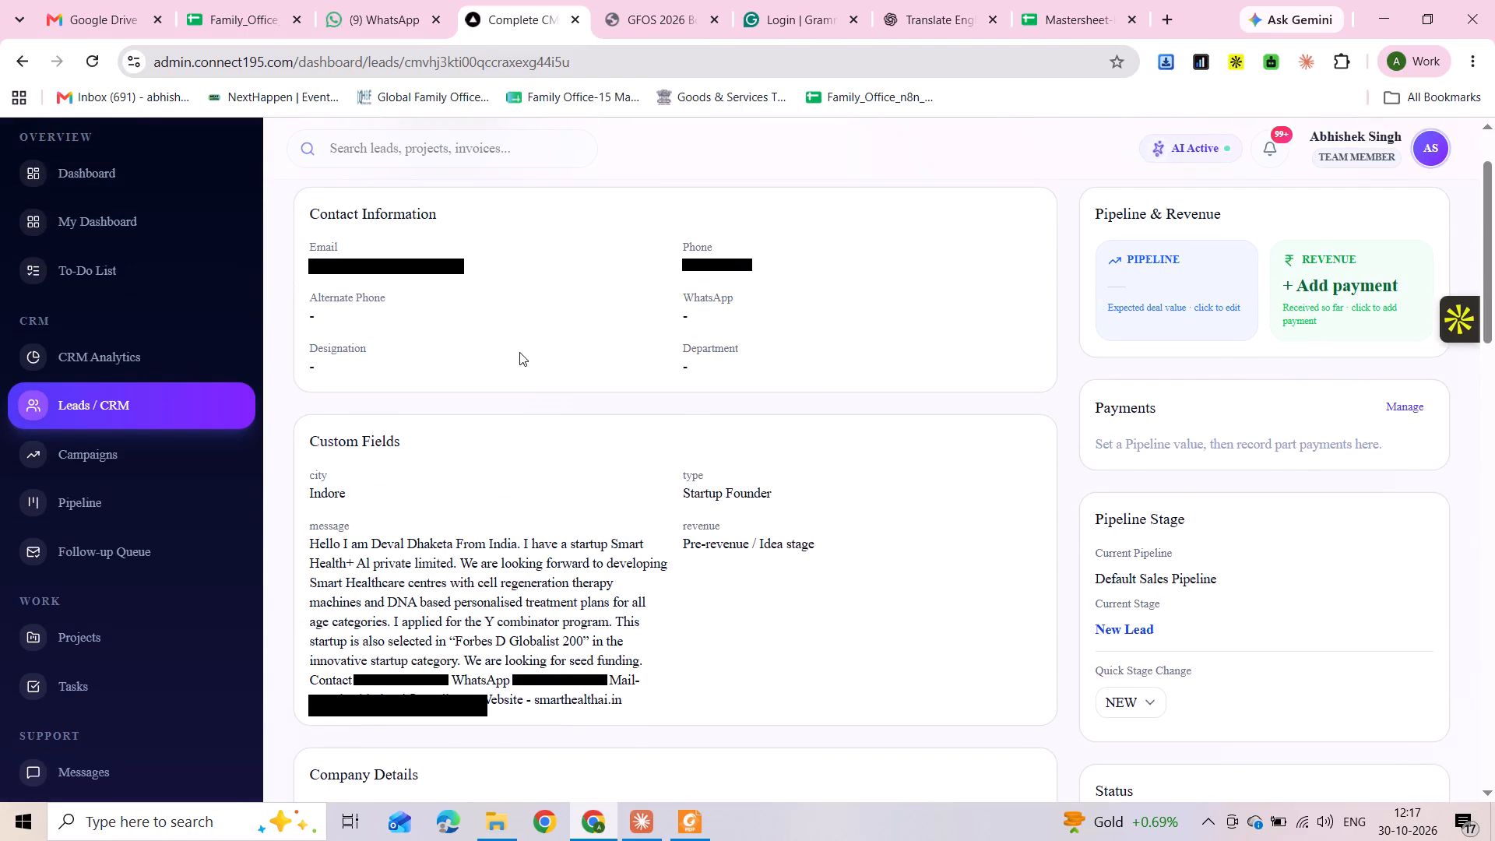
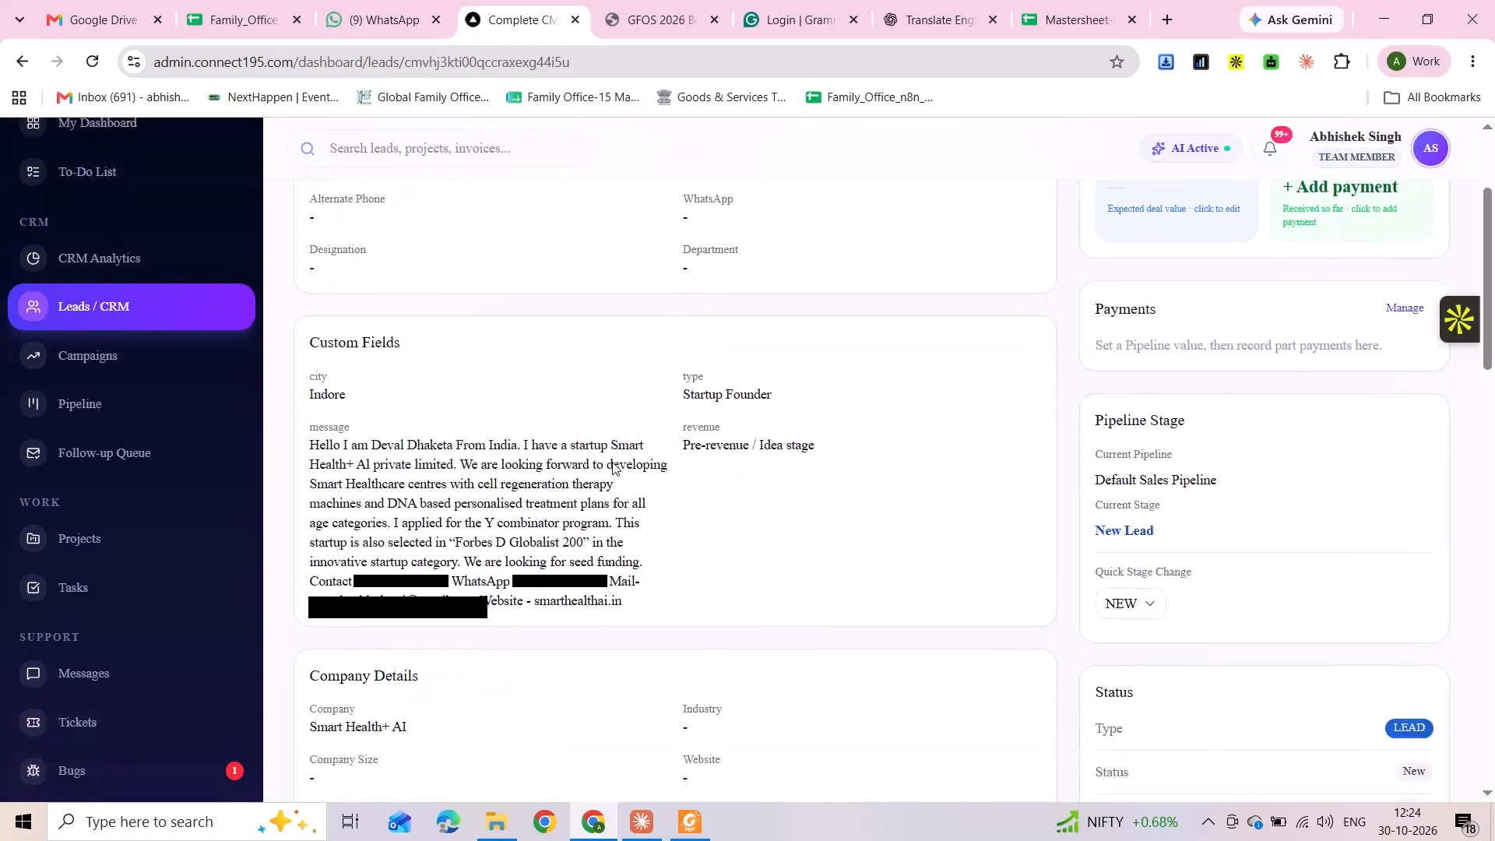
Draft a discussion note on the Smart Health+ AI lead reading "He is seeking an investment opportunities." and start a new line.
{"action": "scroll", "coordinate": [308, 673], "scroll_direction": "down", "scroll_amount": 1}
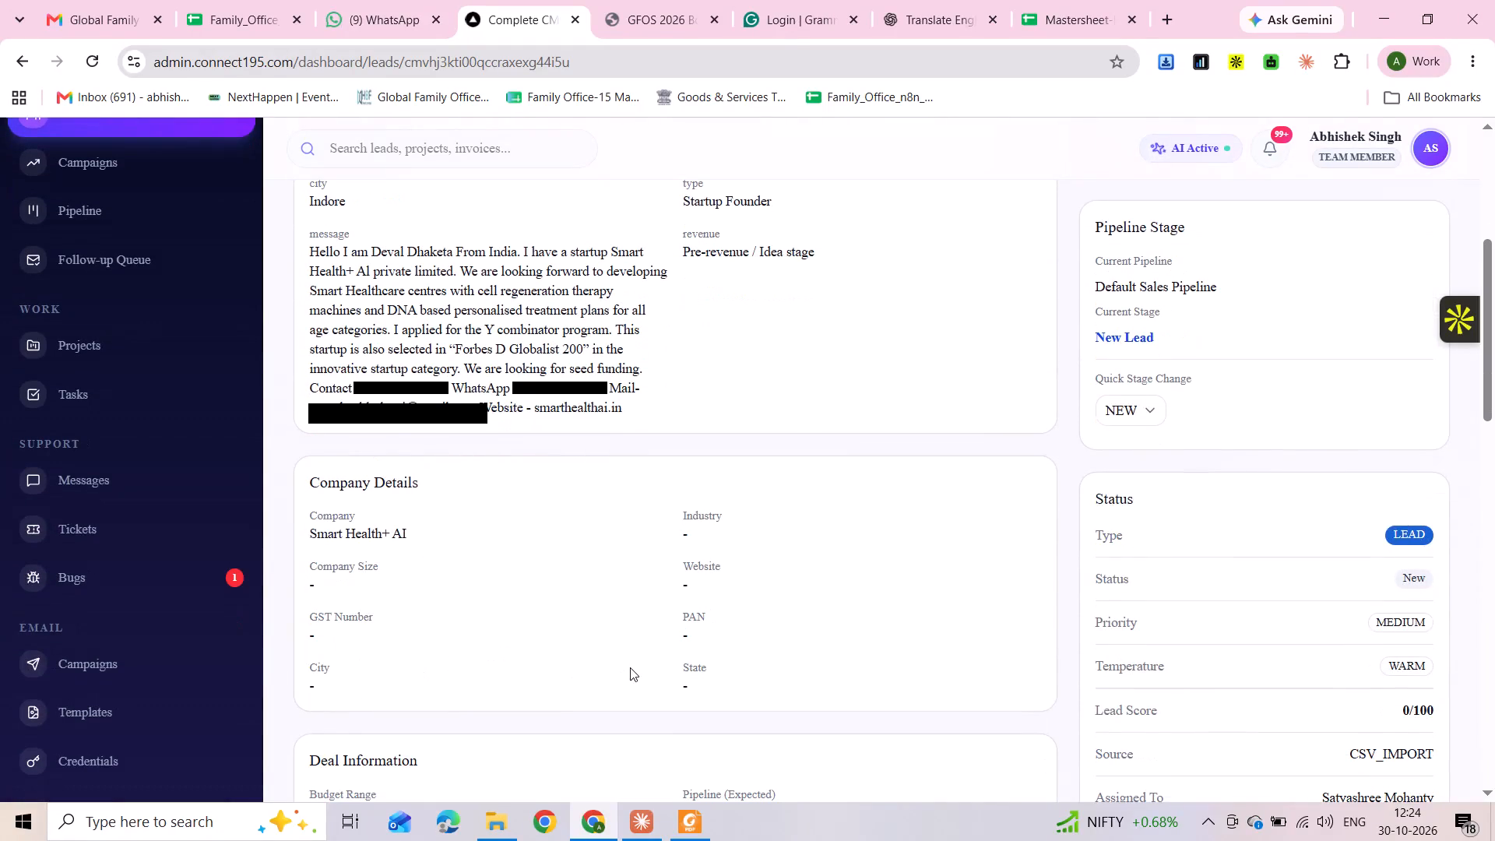
{"action": "scroll", "coordinate": [629, 669], "scroll_direction": "down", "scroll_amount": 4}
{"action": "scroll", "coordinate": [688, 671], "scroll_direction": "up", "scroll_amount": 1}
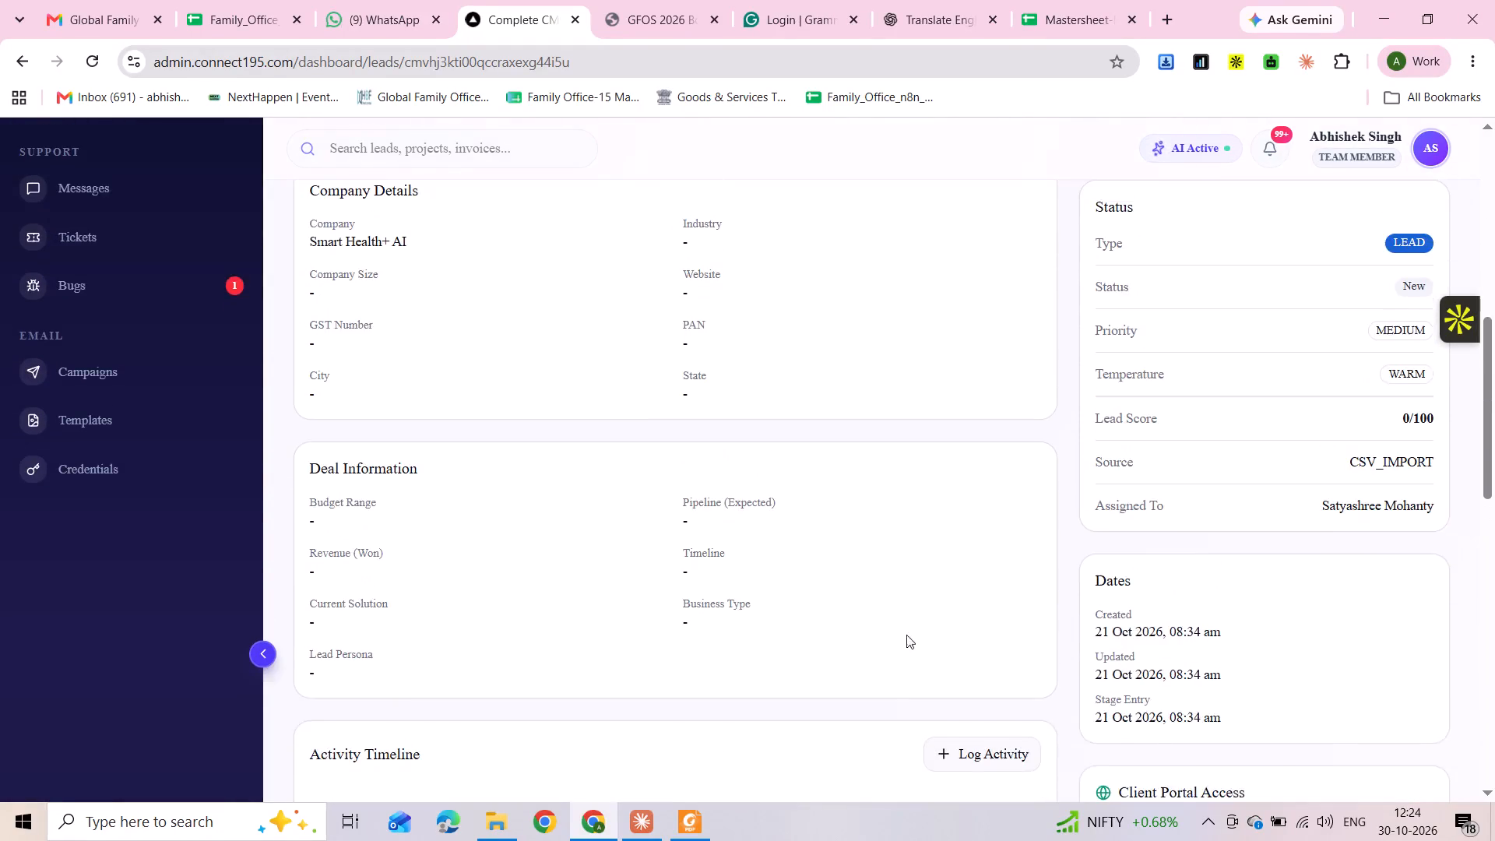
{"action": "scroll", "coordinate": [911, 653], "scroll_direction": "down", "scroll_amount": 3}
{"action": "scroll", "coordinate": [741, 646], "scroll_direction": "down", "scroll_amount": 1}
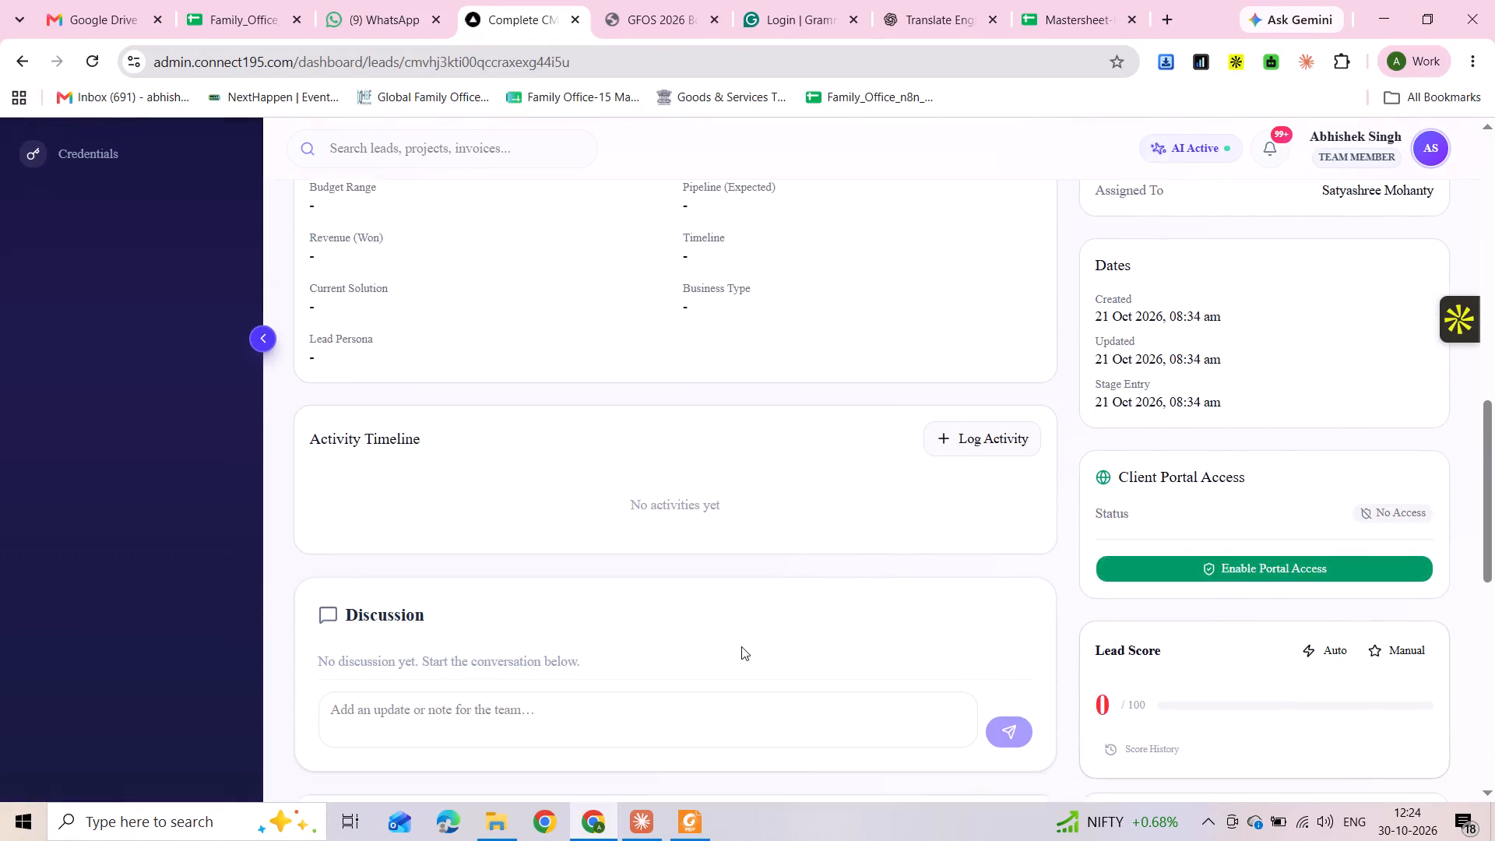
{"action": "left_click", "coordinate": [369, 647]}
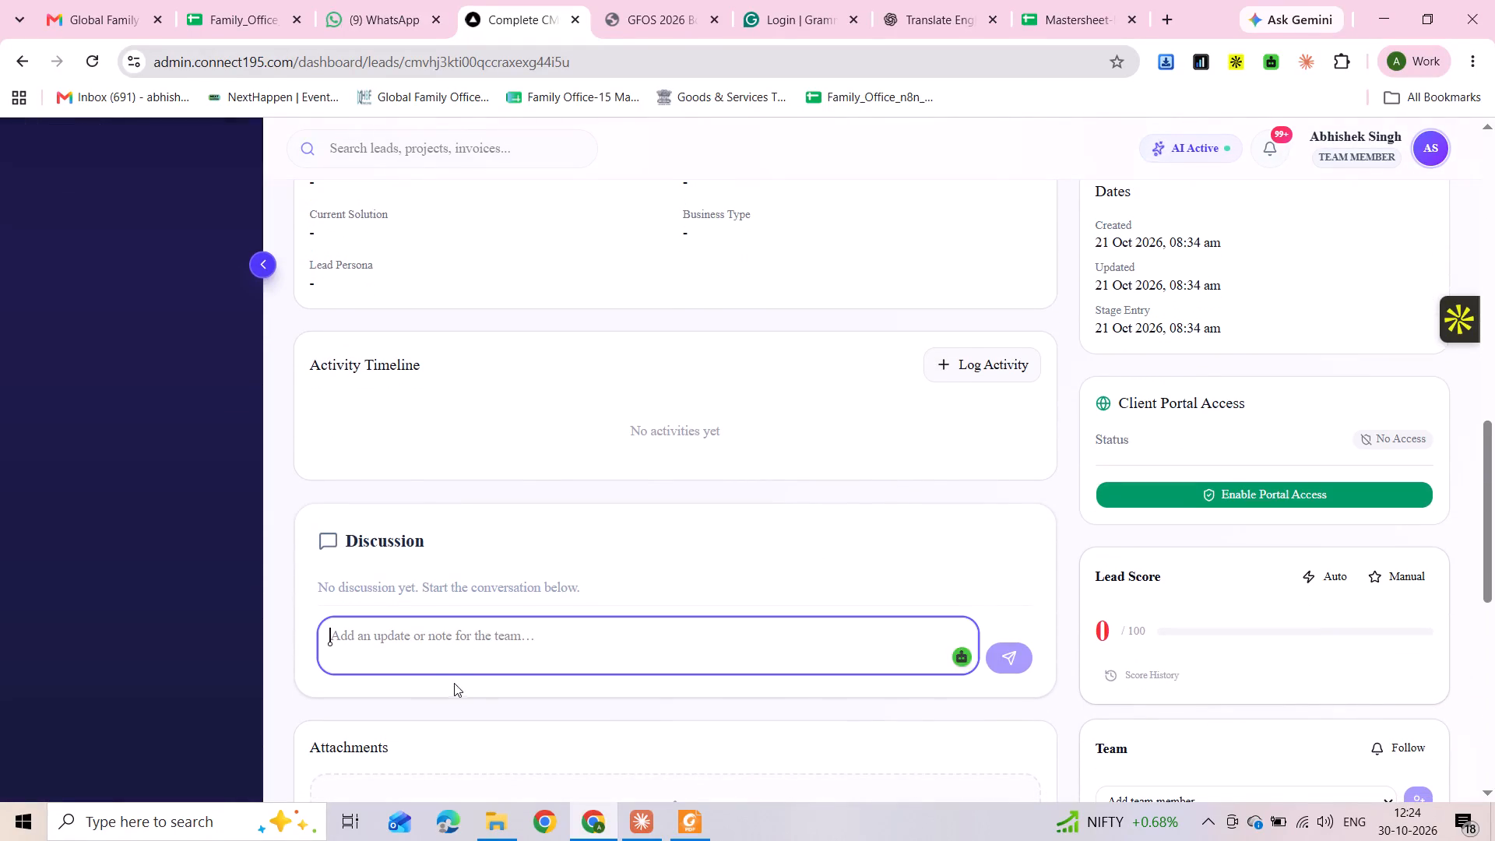
{"action": "type", "text": "He is"}
{"action": "key", "text": "space"}
{"action": "type", "text": "an invest"}
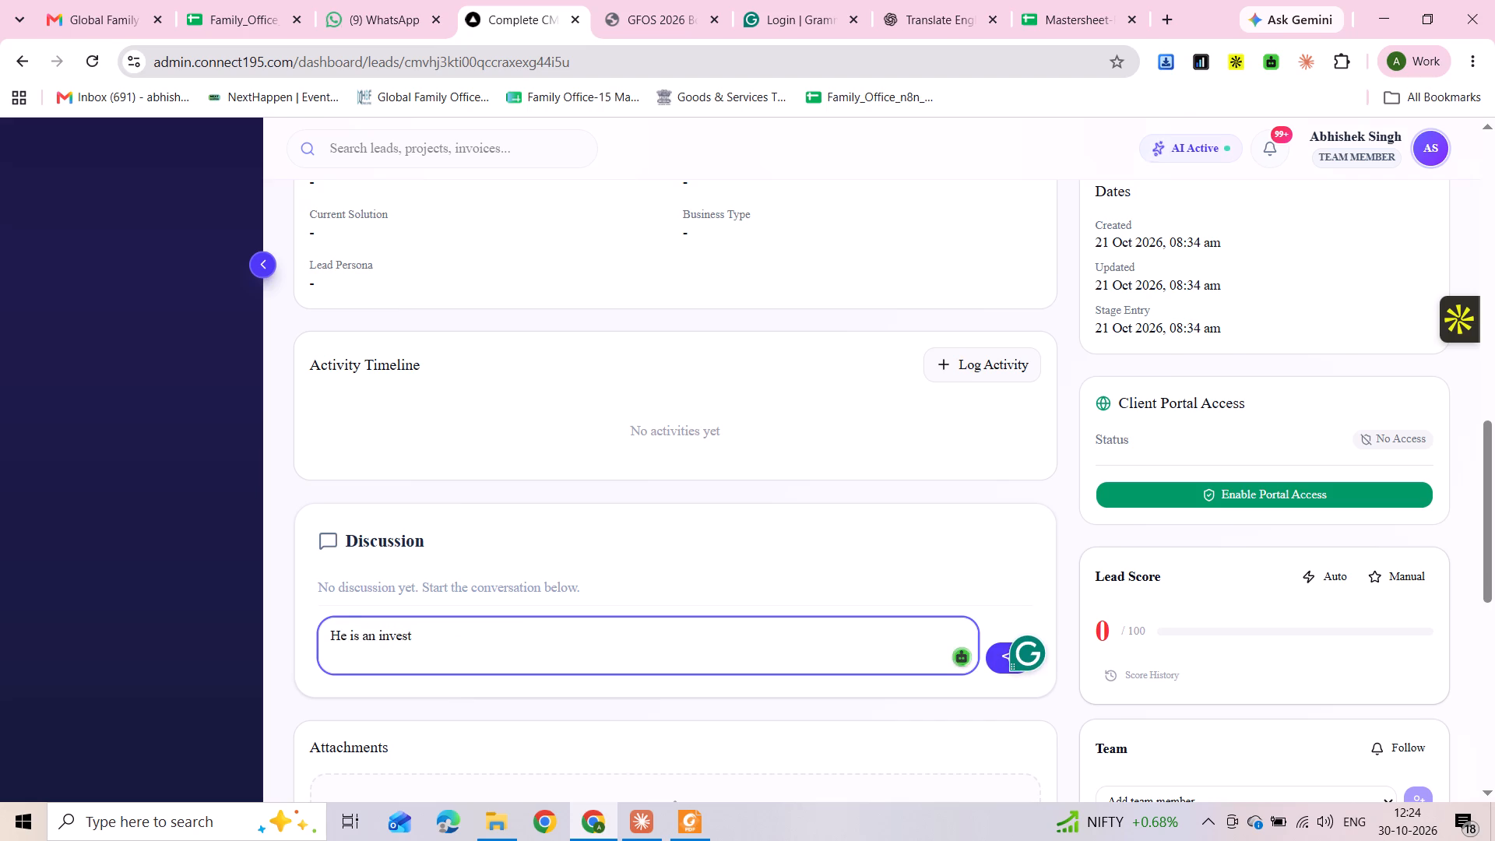
{"action": "key", "text": "BackSpace"}
{"action": "key", "text": "BackSpace"}
{"action": "key", "text": "BackSpace"}
{"action": "key", "text": "BackSpace"}
{"action": "key", "text": "BackSpace"}
{"action": "key", "text": "BackSpace"}
{"action": "key", "text": "BackSpace"}
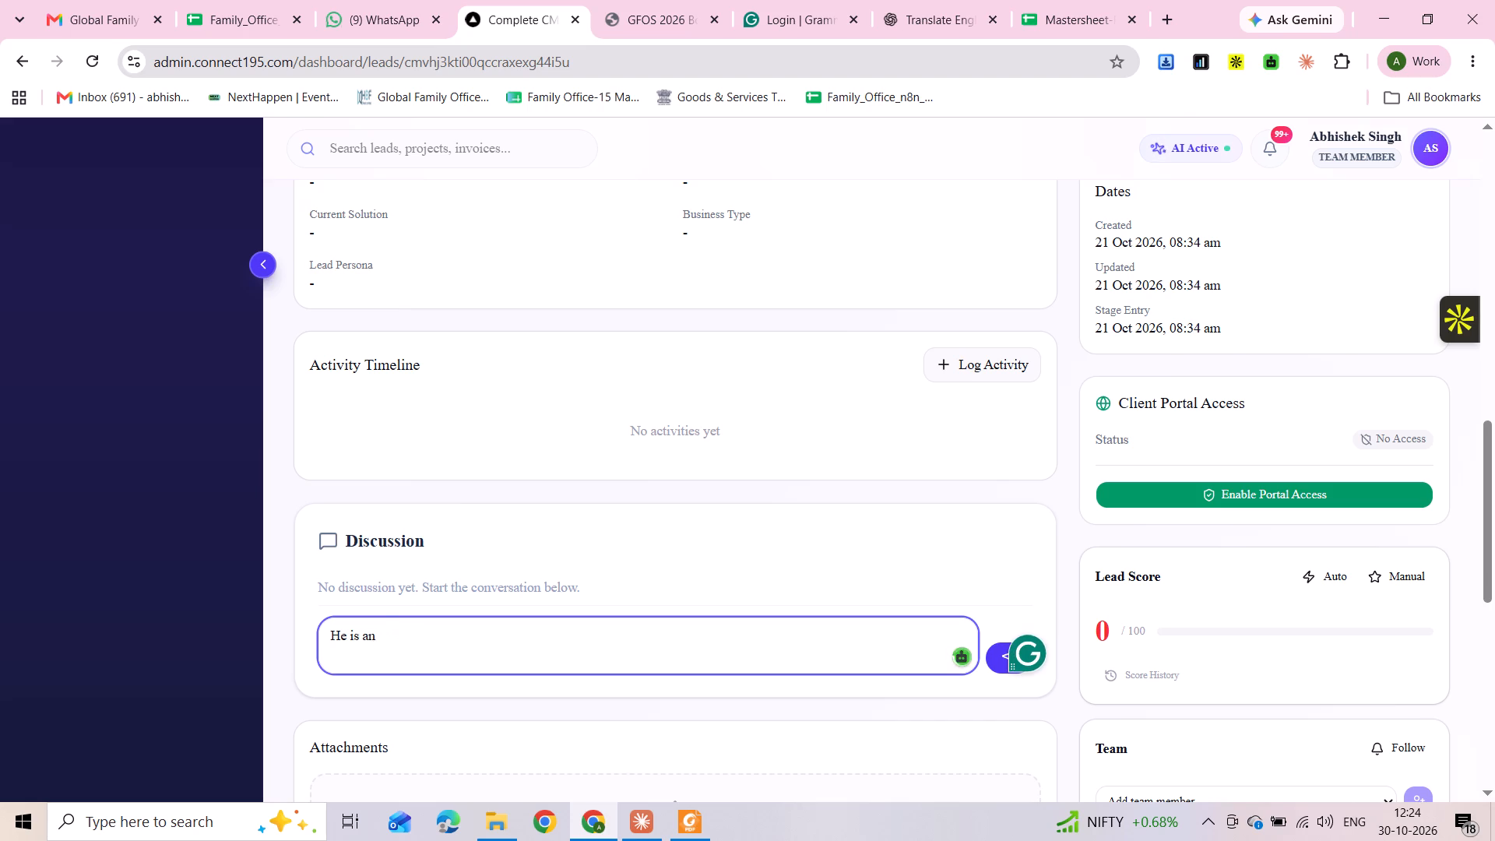
{"action": "key", "text": "BackSpace"}
{"action": "key", "text": "BackSpace"}
{"action": "type", "text": "seeking an investment opportu"}
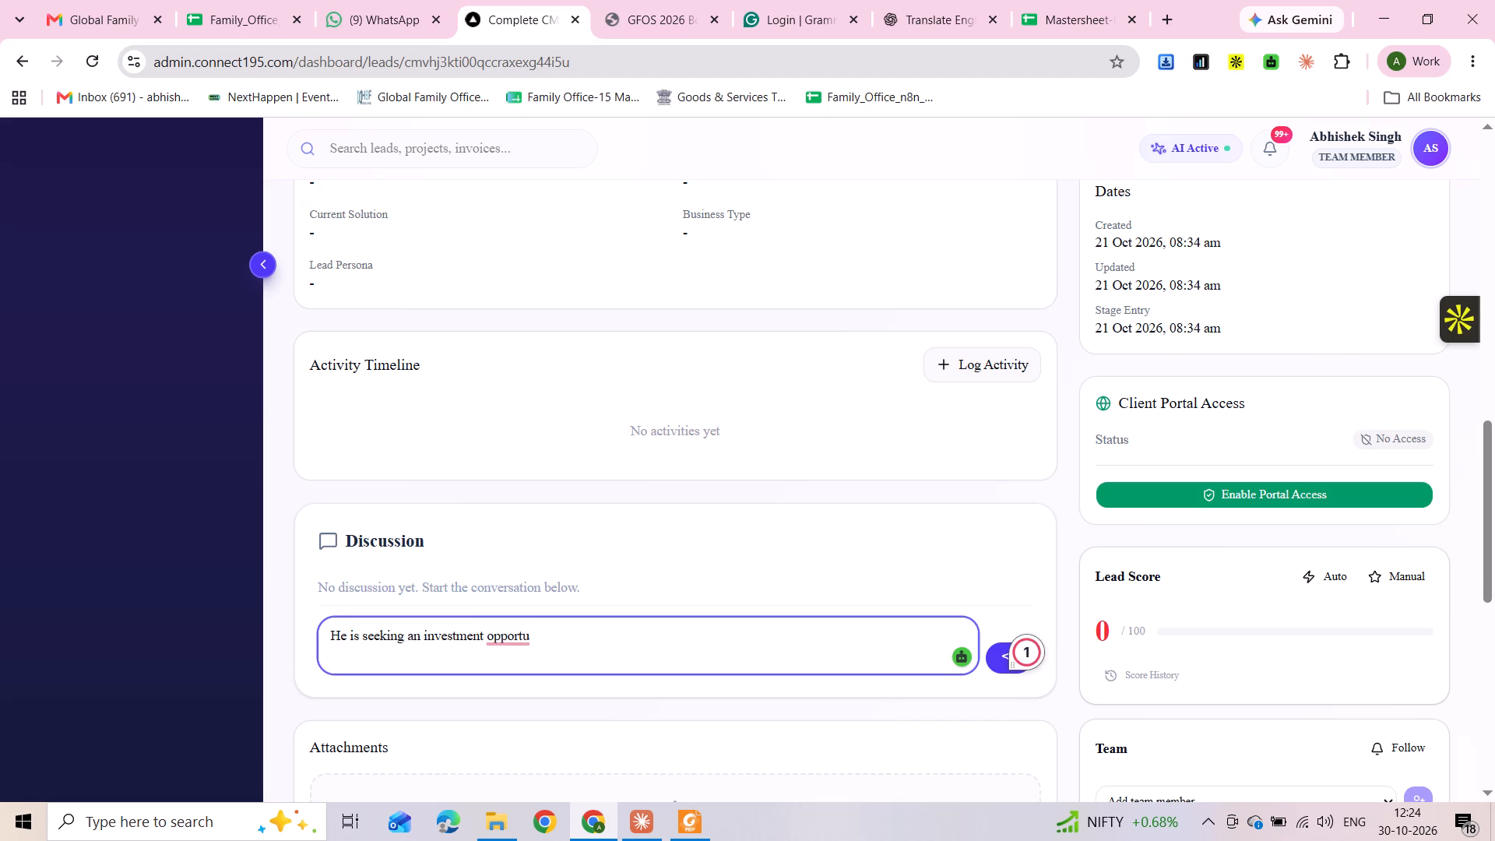
{"action": "type", "text": "nities"}
{"action": "key", "text": "period"}
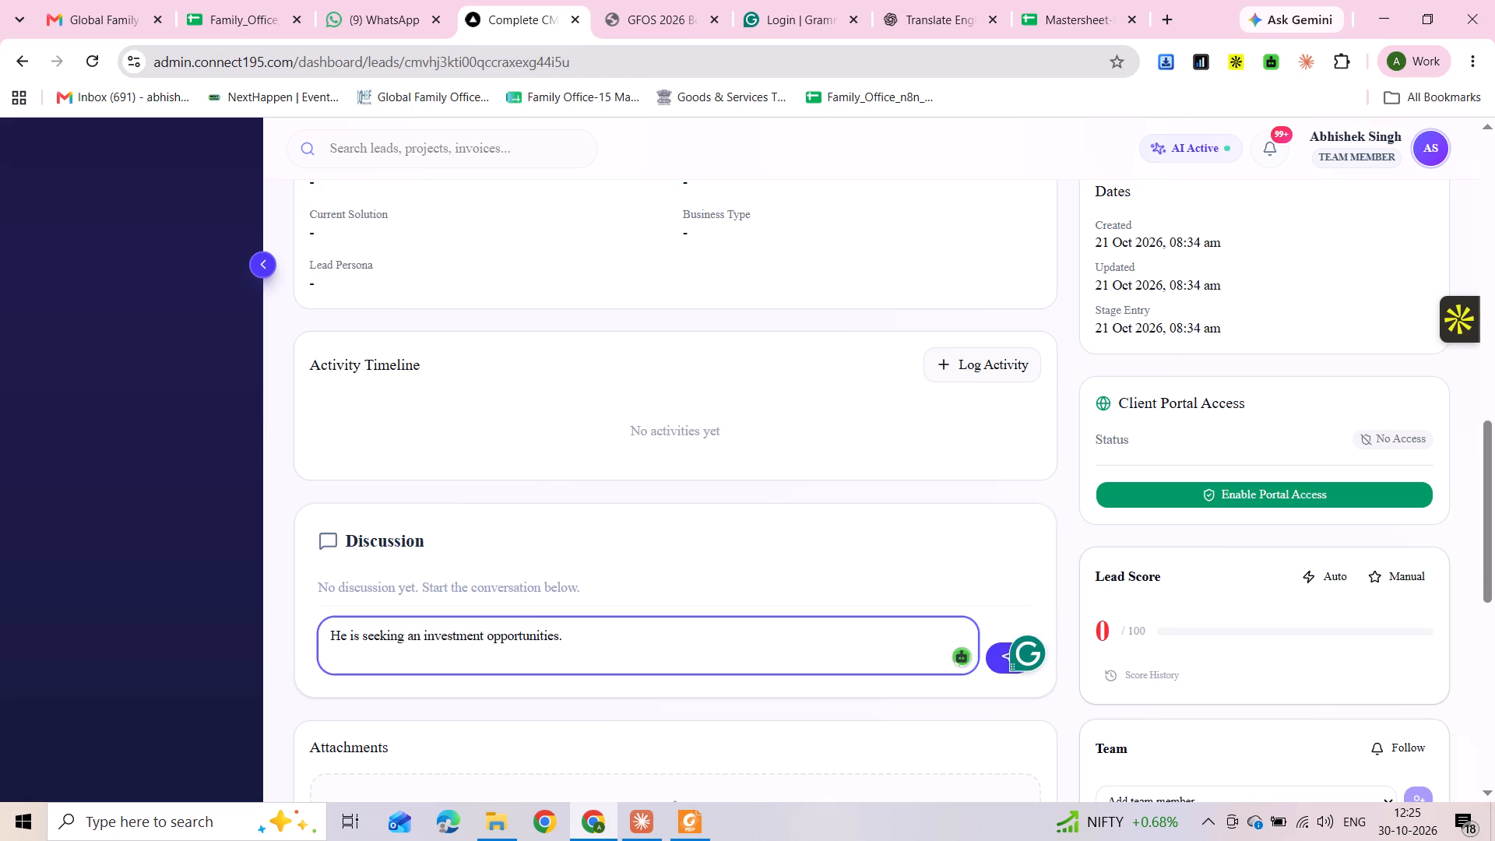
{"action": "key", "text": "shift+Return"}
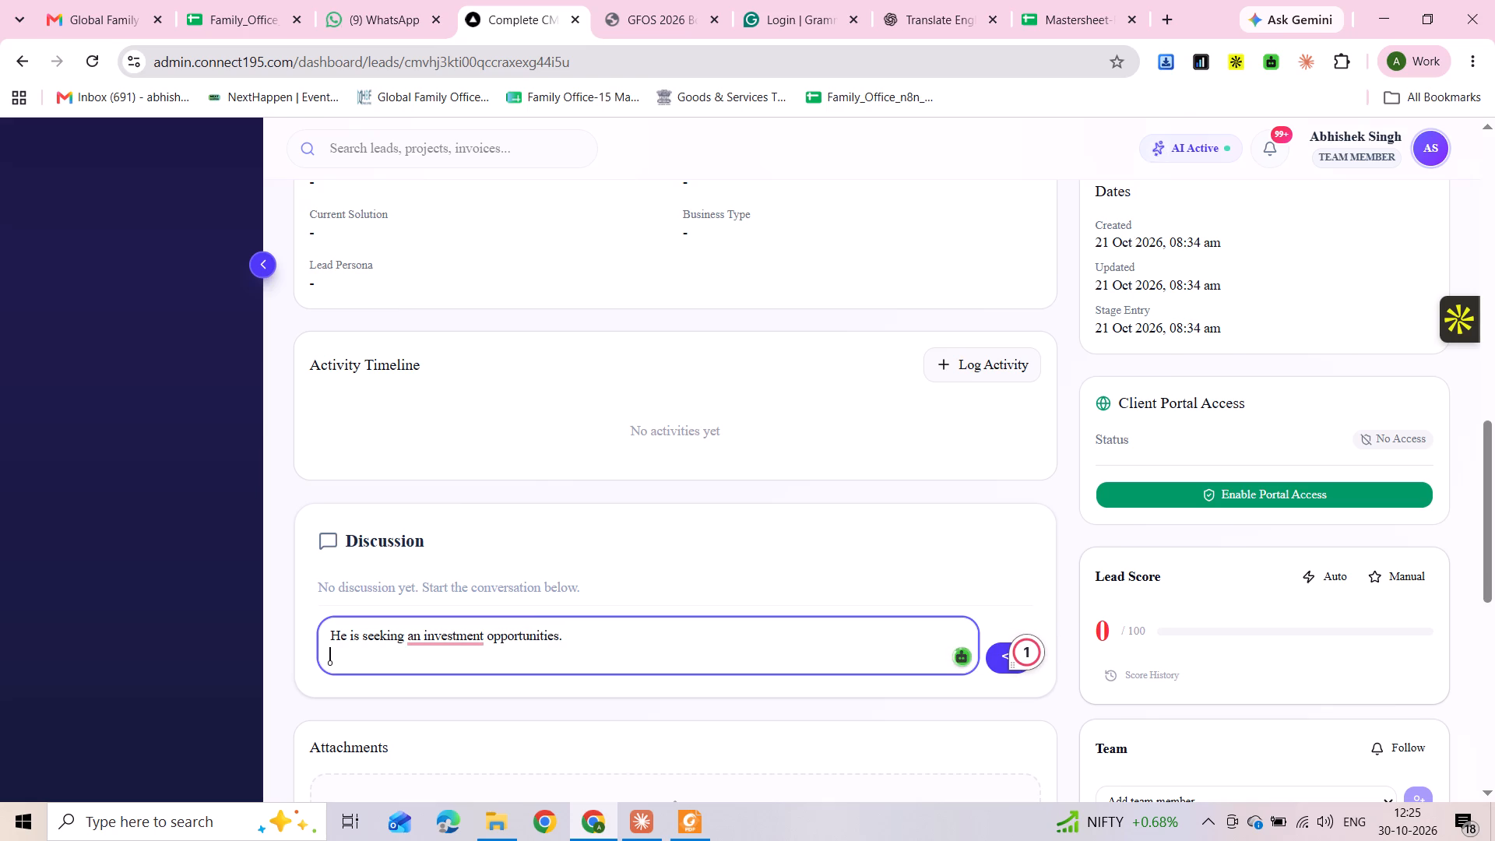
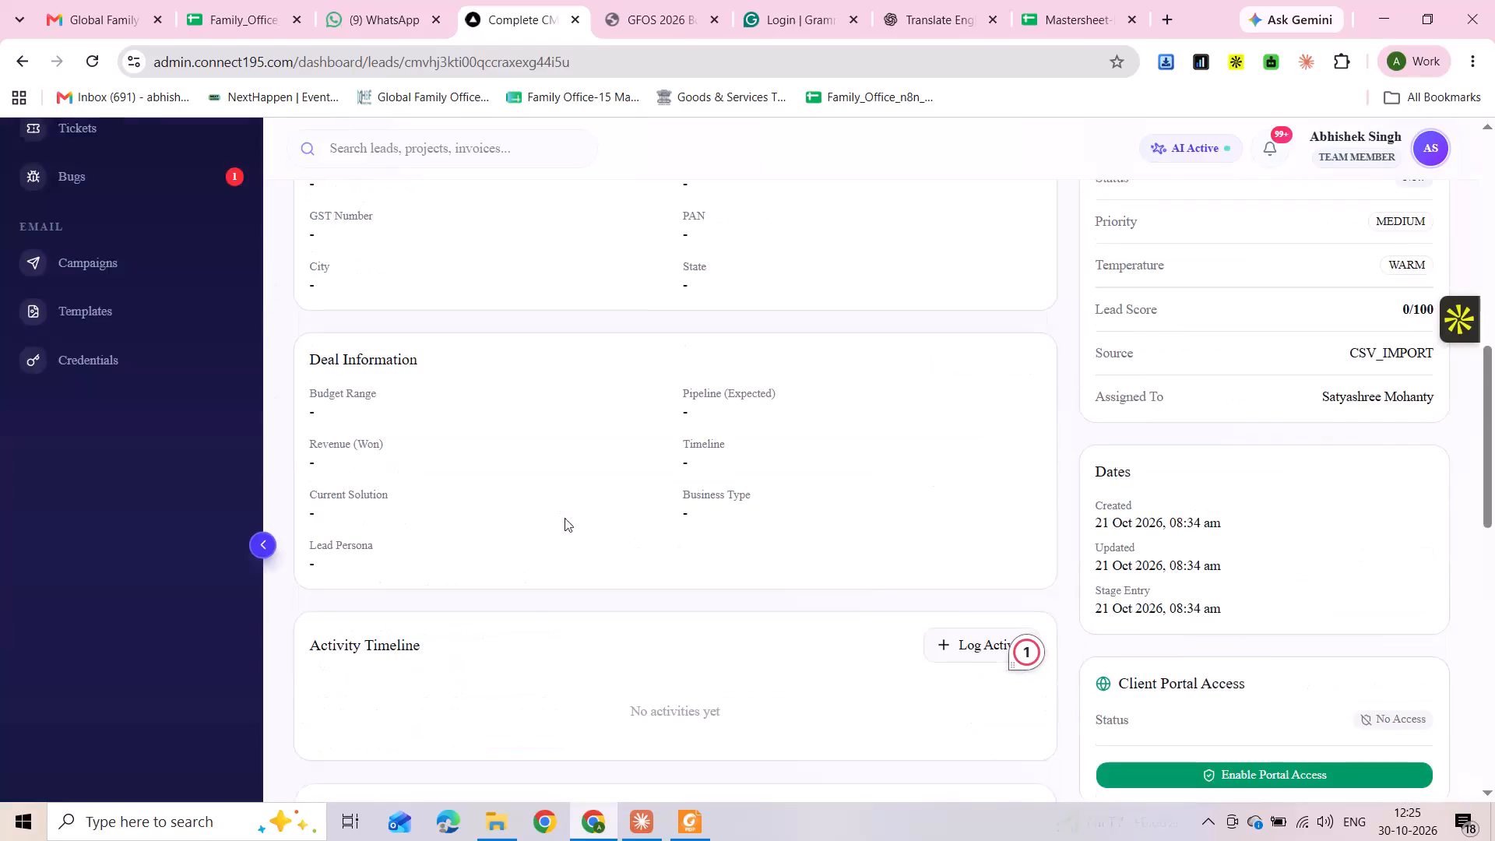
{"action": "scroll", "coordinate": [567, 545], "scroll_direction": "up", "scroll_amount": 2}
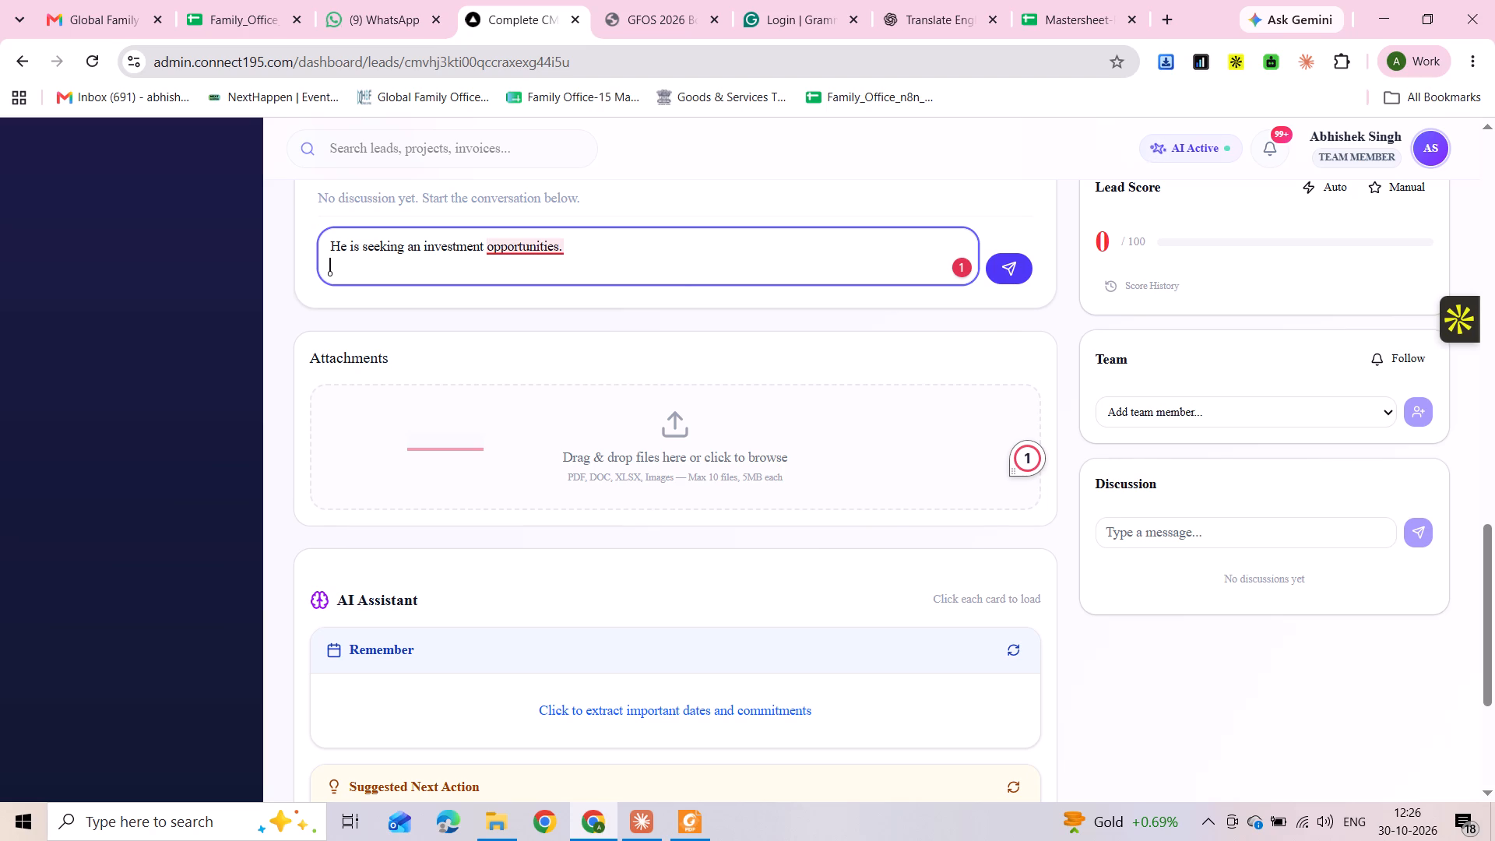
{"action": "left_click", "coordinate": [536, 293]}
{"action": "left_click", "coordinate": [585, 256]}
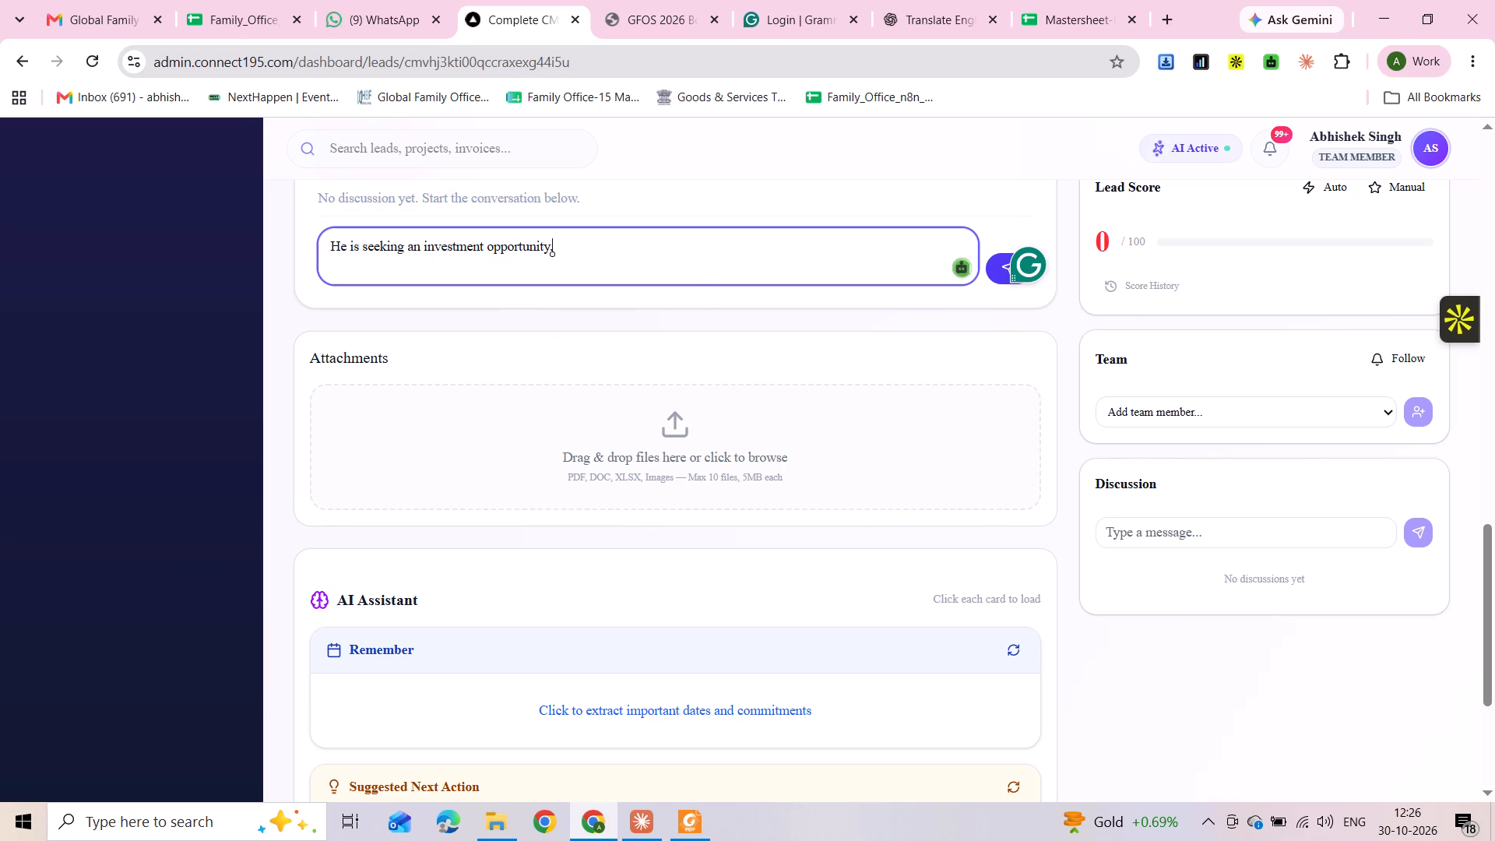
{"action": "key", "text": "space"}
Begin a second line in the draft discussion note with "providing te".
{"action": "key", "text": "shift+Return"}
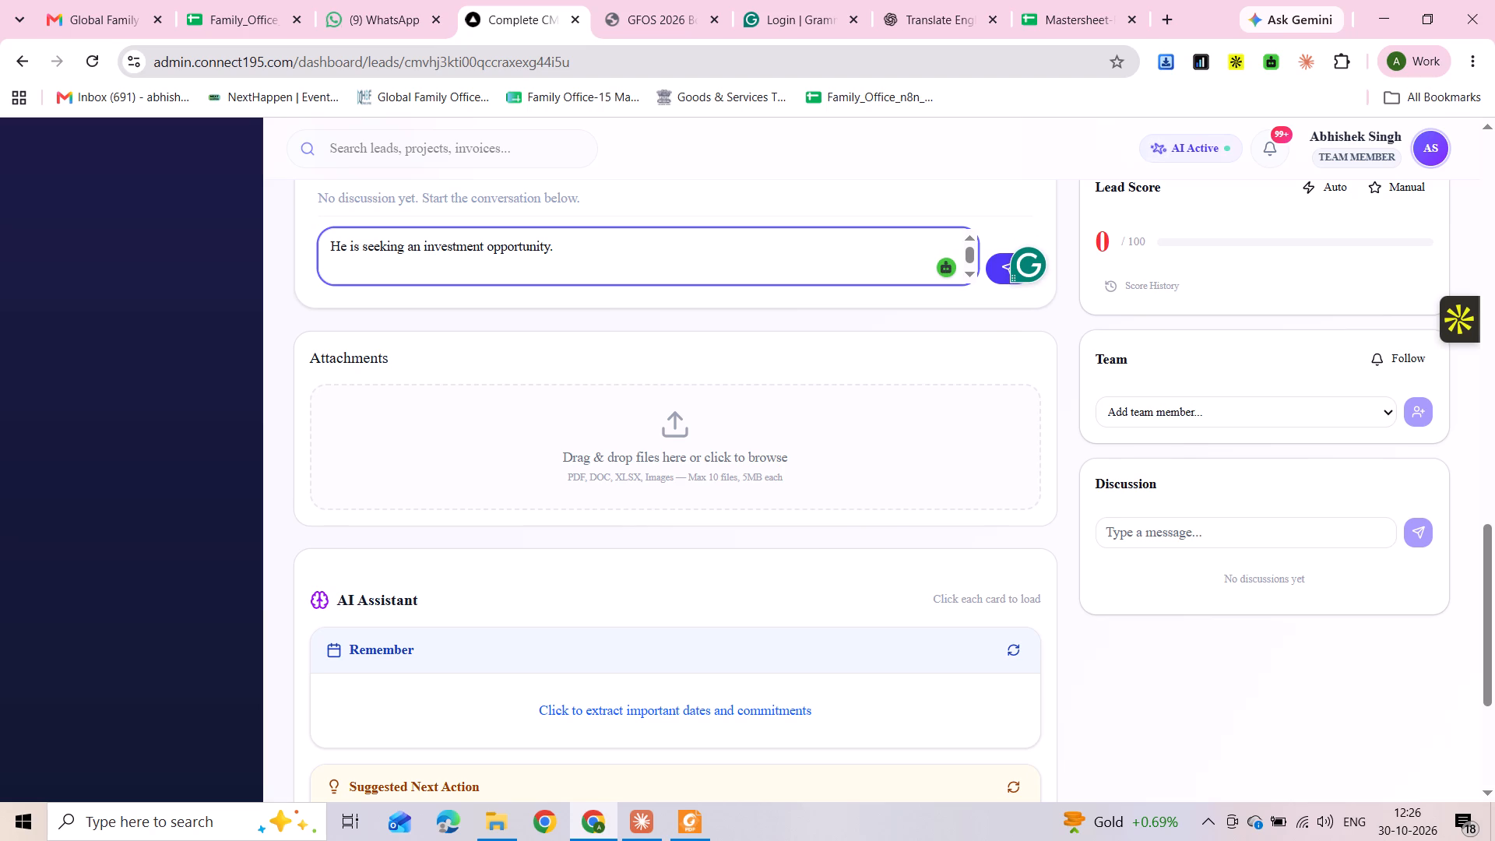
{"action": "key", "text": "p"}
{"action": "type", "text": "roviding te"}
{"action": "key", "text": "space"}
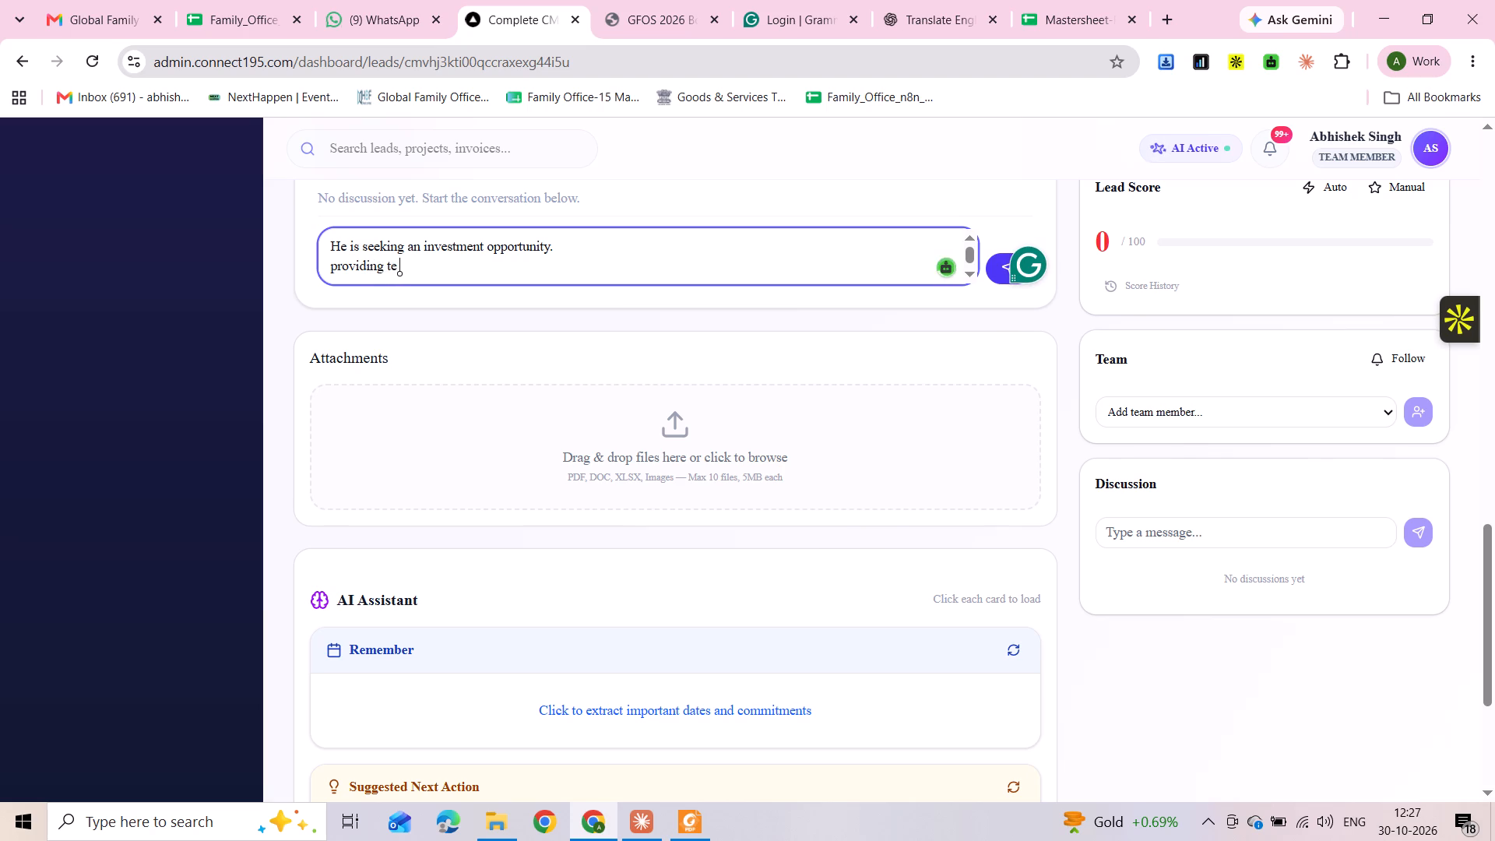
Complete the second line of the draft discussion note so it reads "providing the healthcare advancement".
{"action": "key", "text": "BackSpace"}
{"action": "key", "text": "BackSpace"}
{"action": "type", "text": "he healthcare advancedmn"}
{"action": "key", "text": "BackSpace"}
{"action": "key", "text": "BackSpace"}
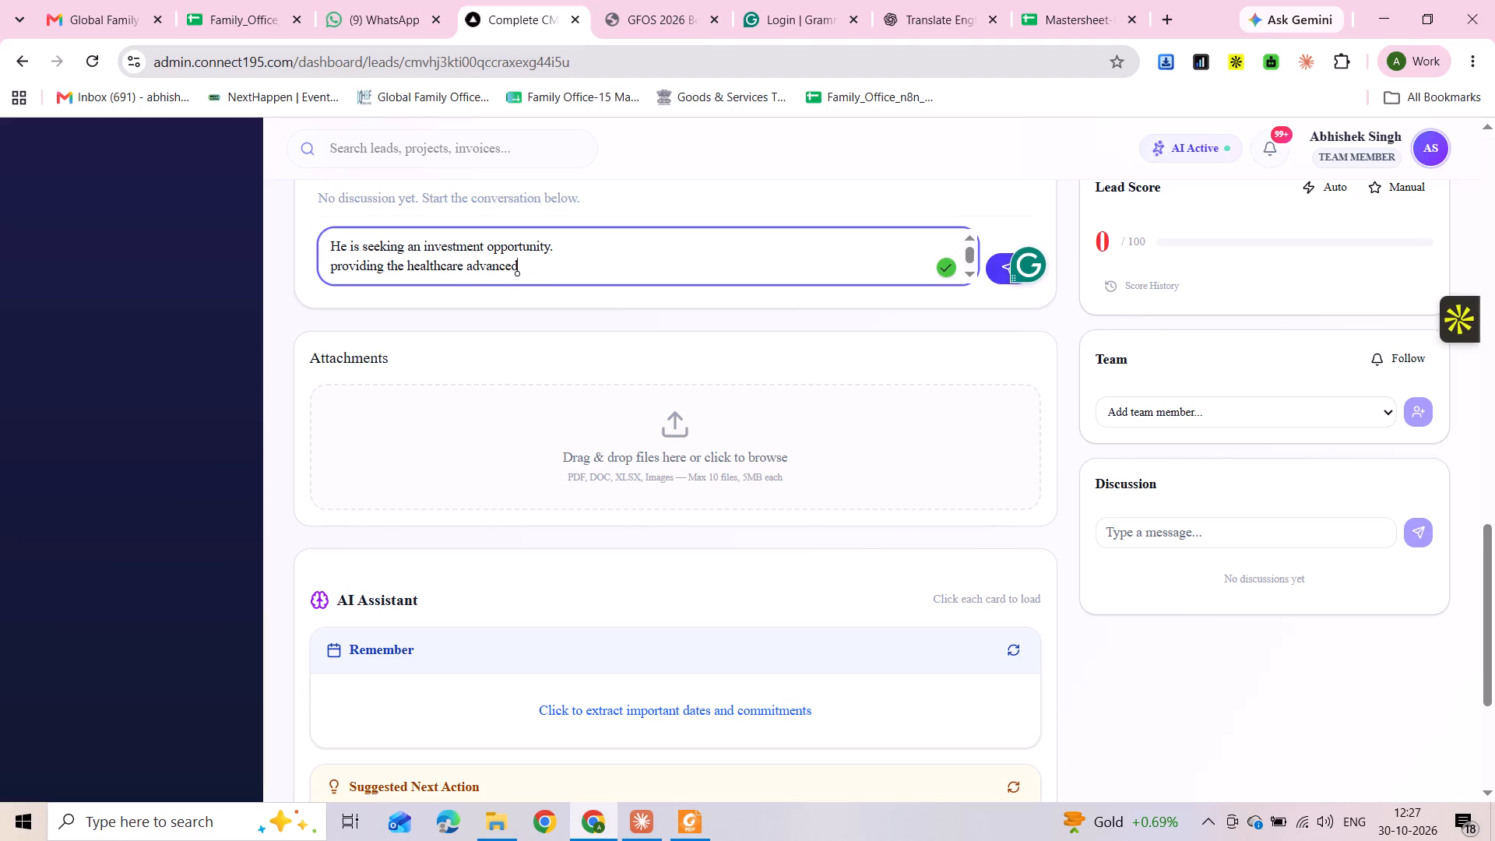
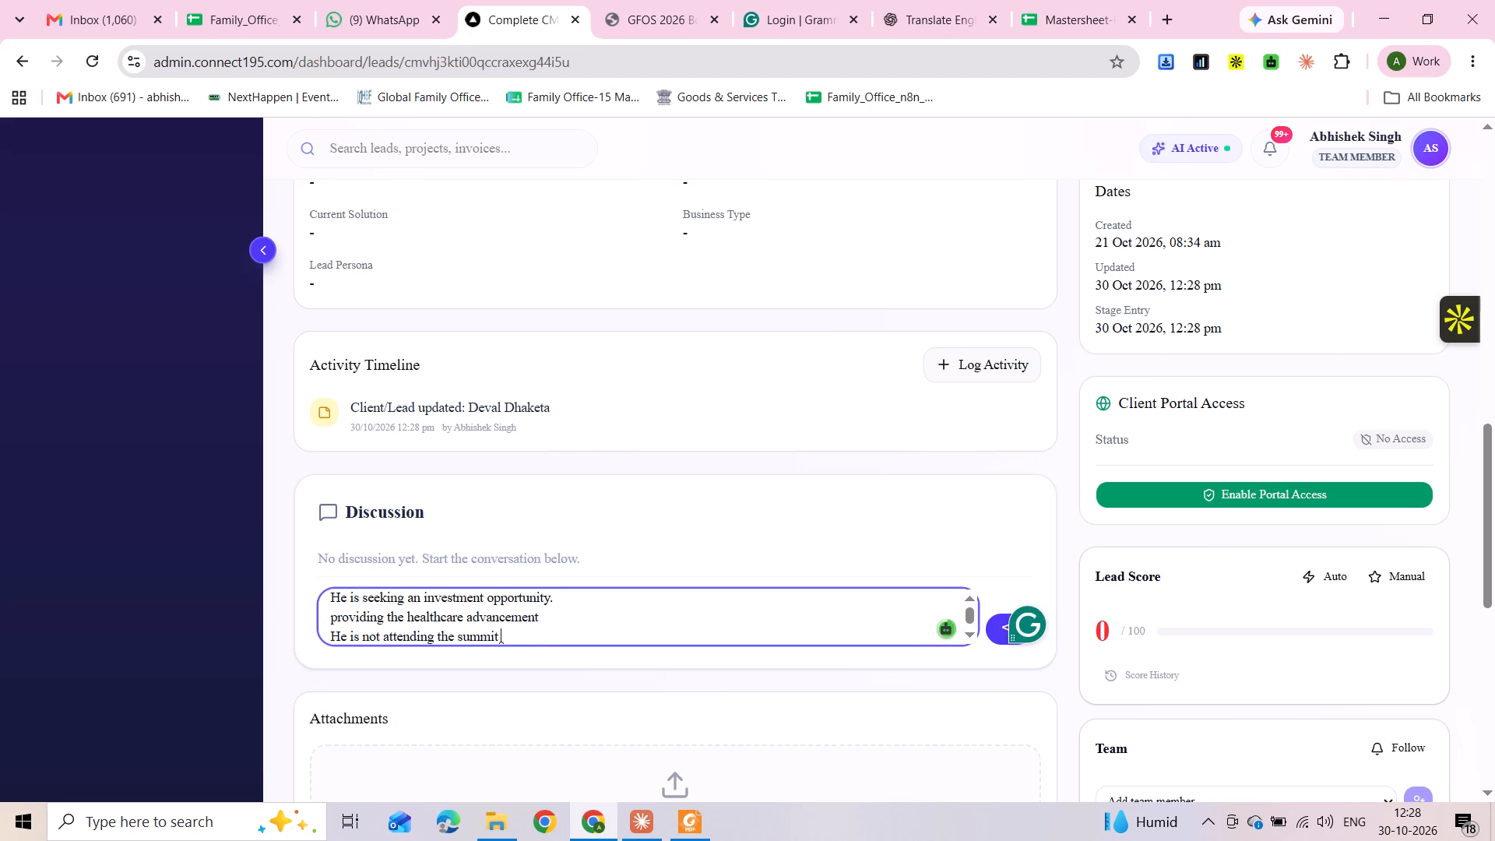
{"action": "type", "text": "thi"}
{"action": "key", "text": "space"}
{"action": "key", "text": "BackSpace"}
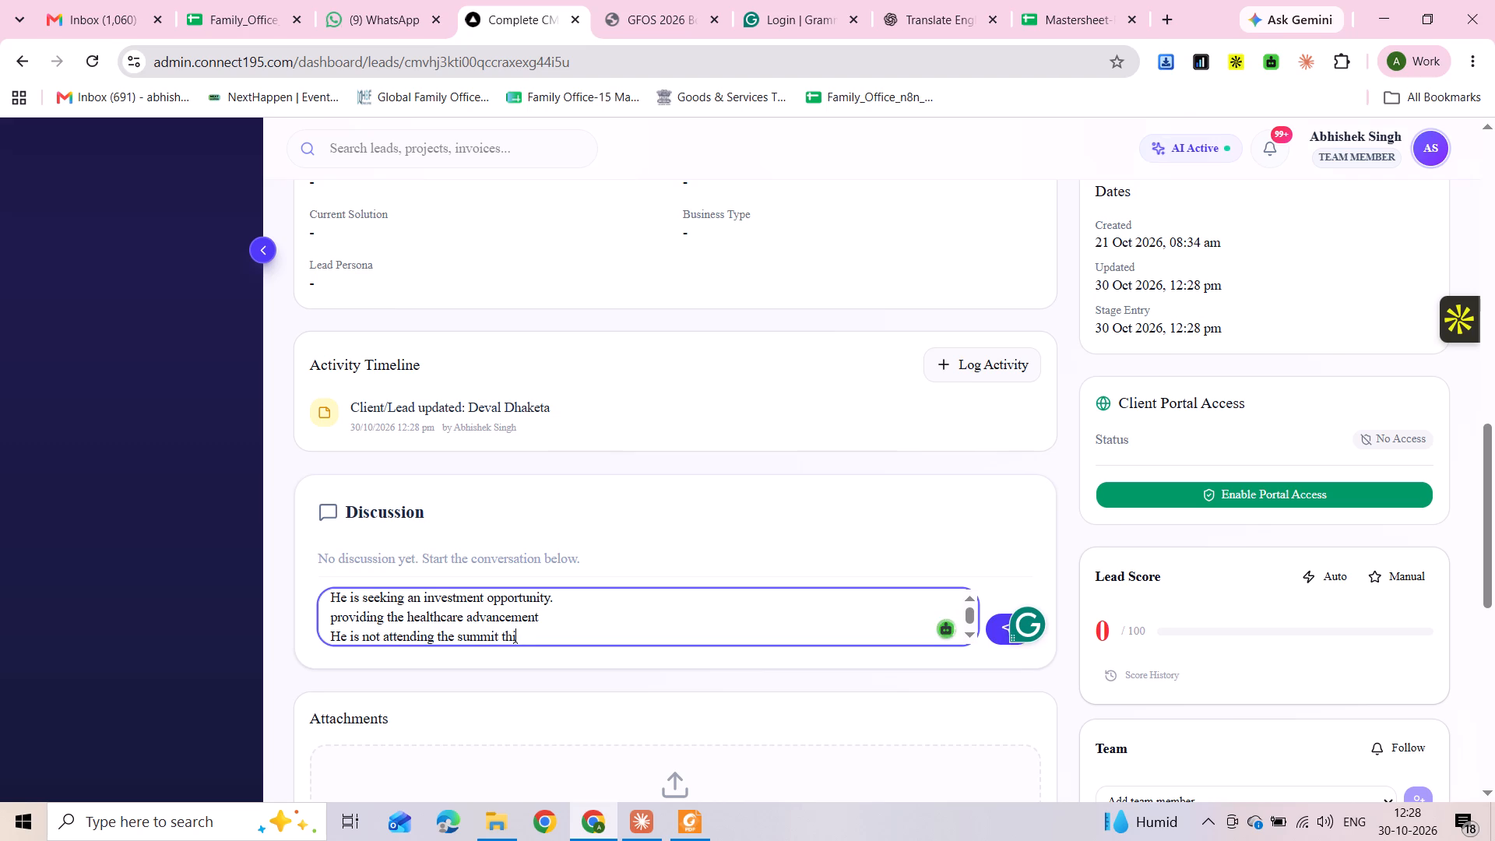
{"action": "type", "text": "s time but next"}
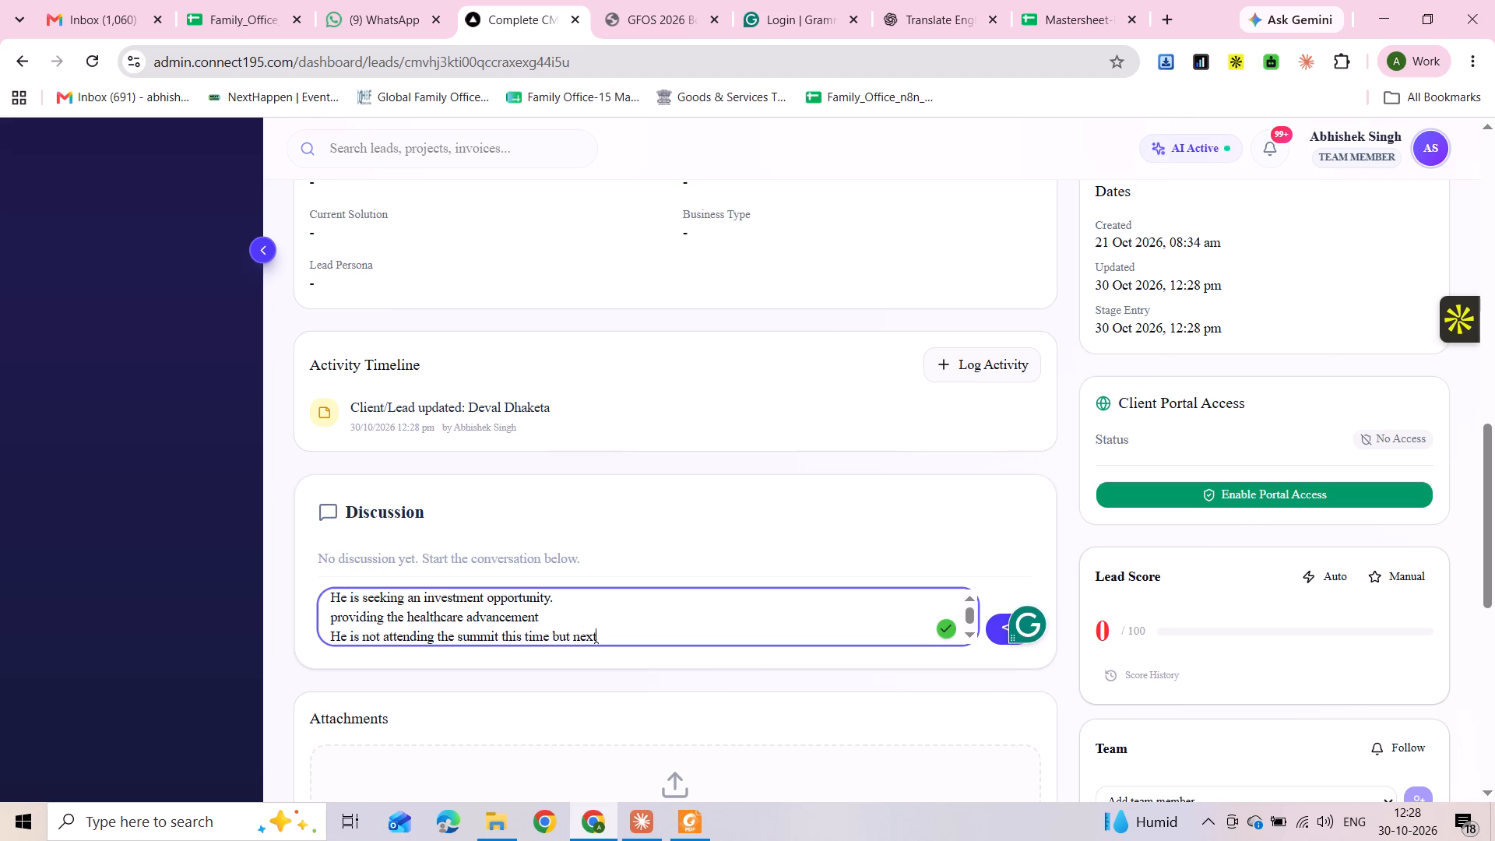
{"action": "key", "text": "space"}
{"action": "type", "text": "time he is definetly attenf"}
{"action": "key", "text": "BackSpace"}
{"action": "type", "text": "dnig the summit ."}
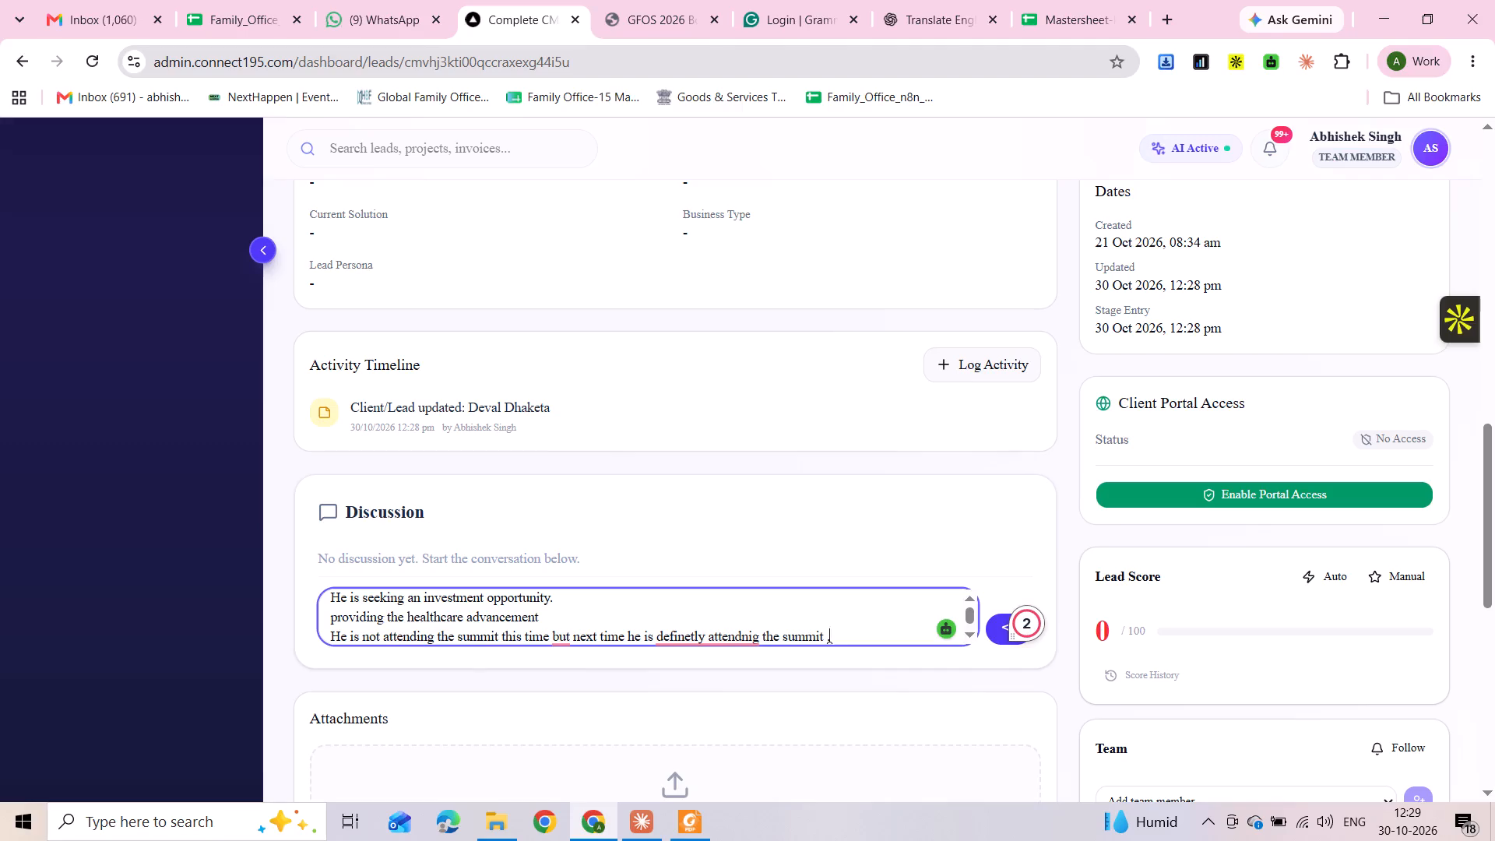
Post the drafted discussion note on the Smart Health+ AI lead and go back to the HBF Queries campaign.
{"action": "left_click", "coordinate": [992, 638]}
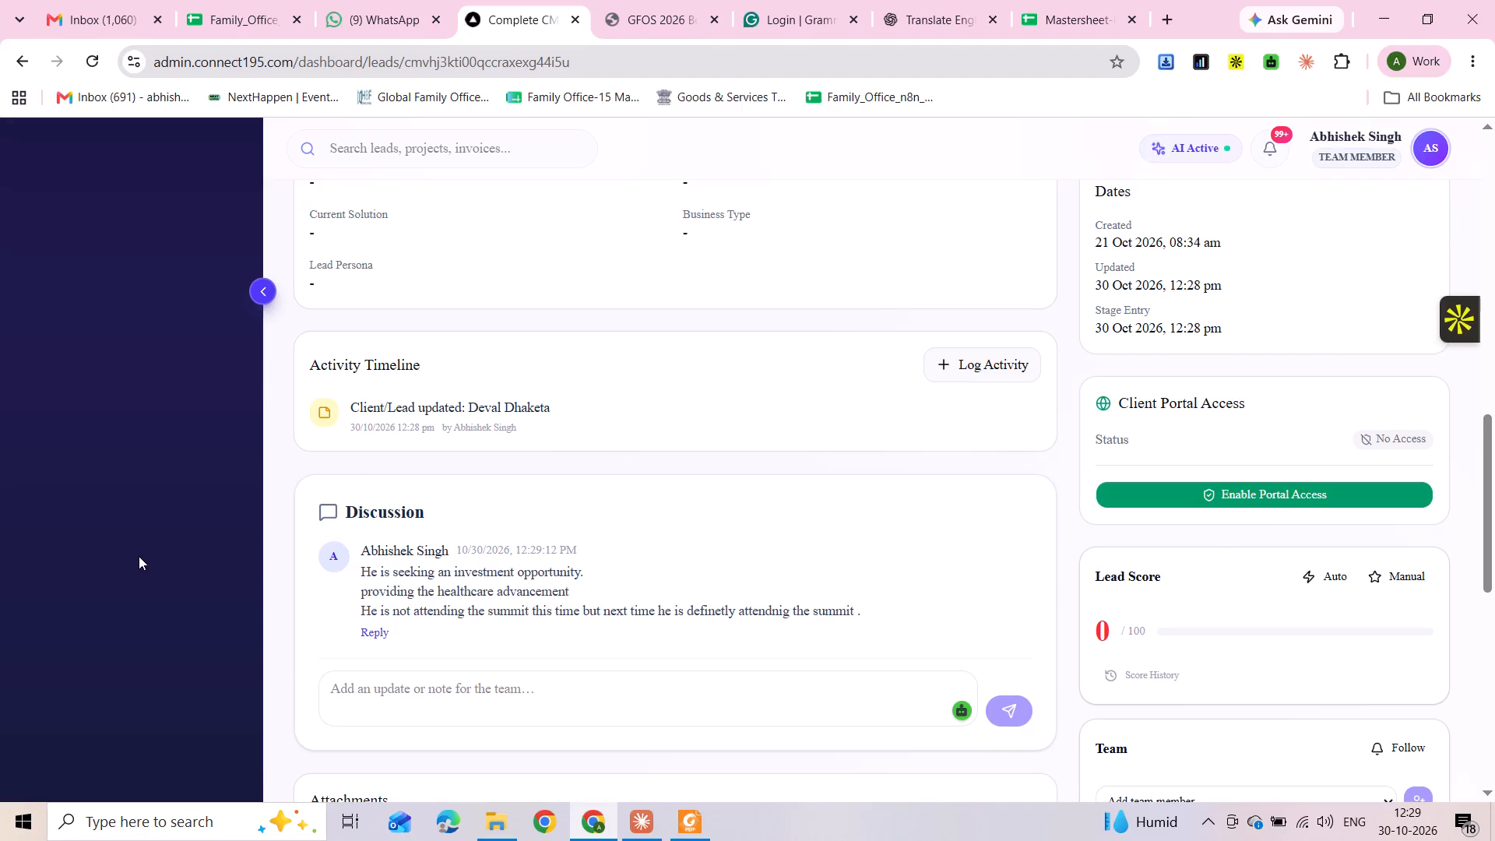
{"action": "scroll", "coordinate": [139, 556], "scroll_direction": "up", "scroll_amount": 15}
{"action": "left_click", "coordinate": [313, 236]}
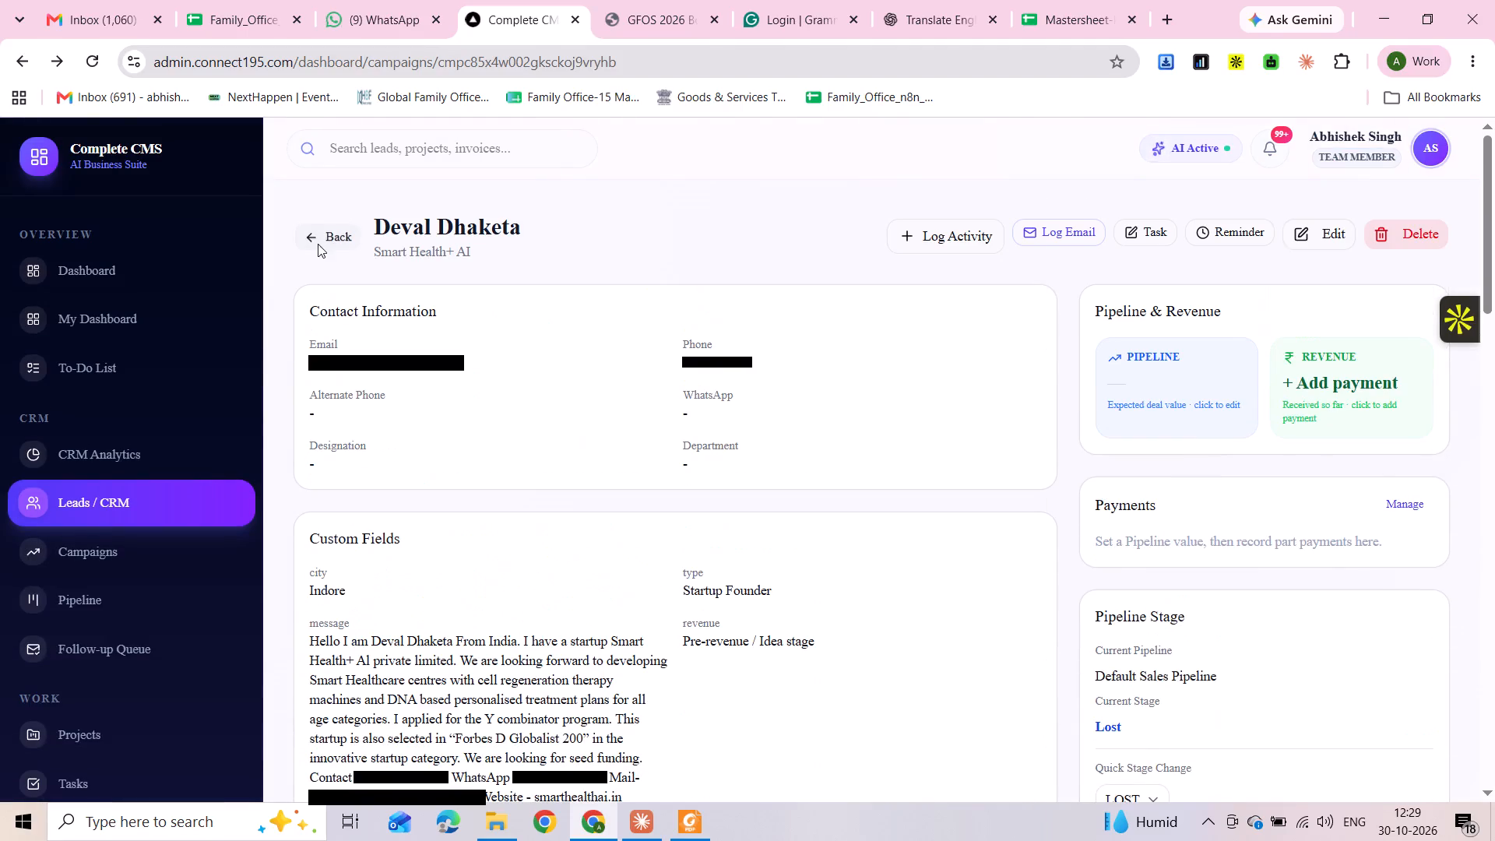